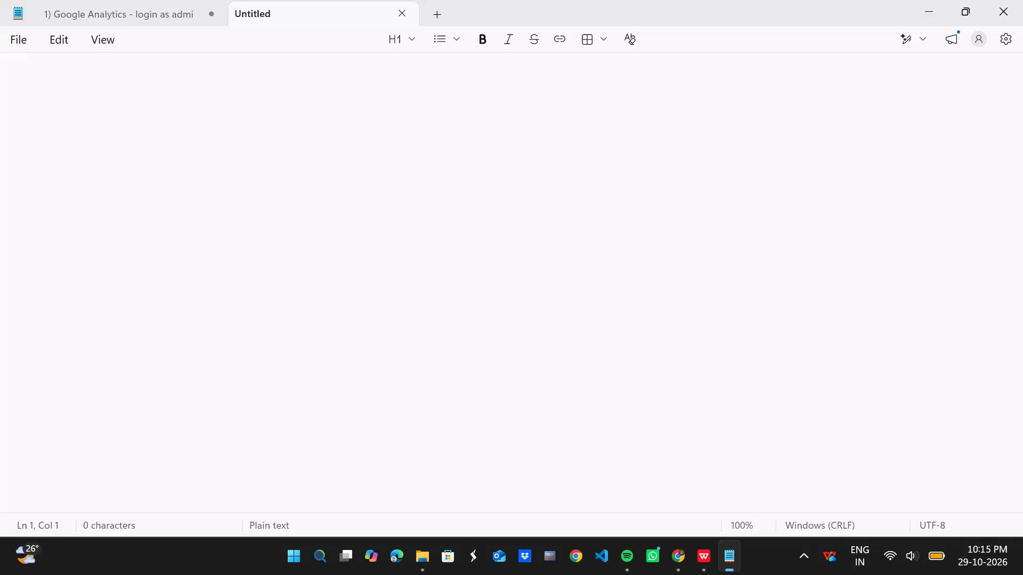
Paste the copied literature review text into the empty untitled note.
key("ctrl+v")
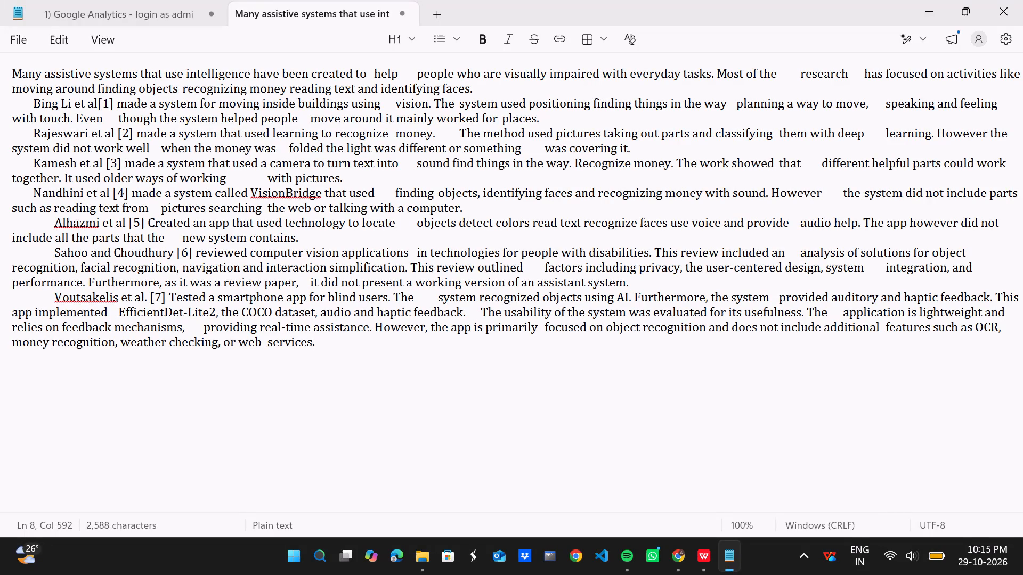
Remove the extra gaps before "help", "people", "research" and "has focused" in the opening paragraph.
left_click(374, 72)
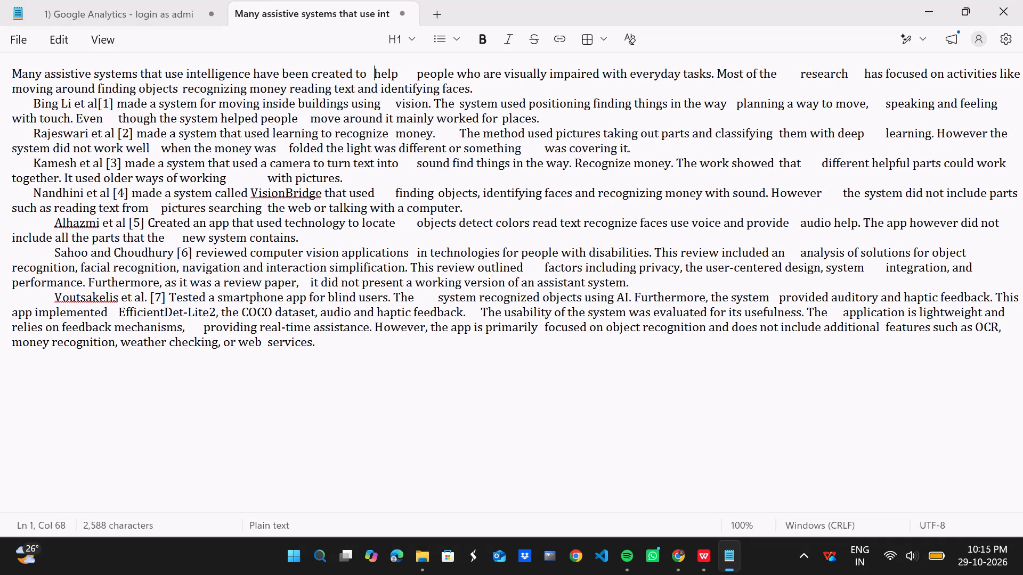
key("BackSpace")
key("Right")
key("Right")
key("Right")
key("Right")
key("Right")
key("Right")
key("Right")
key("Left")
key("BackSpace")
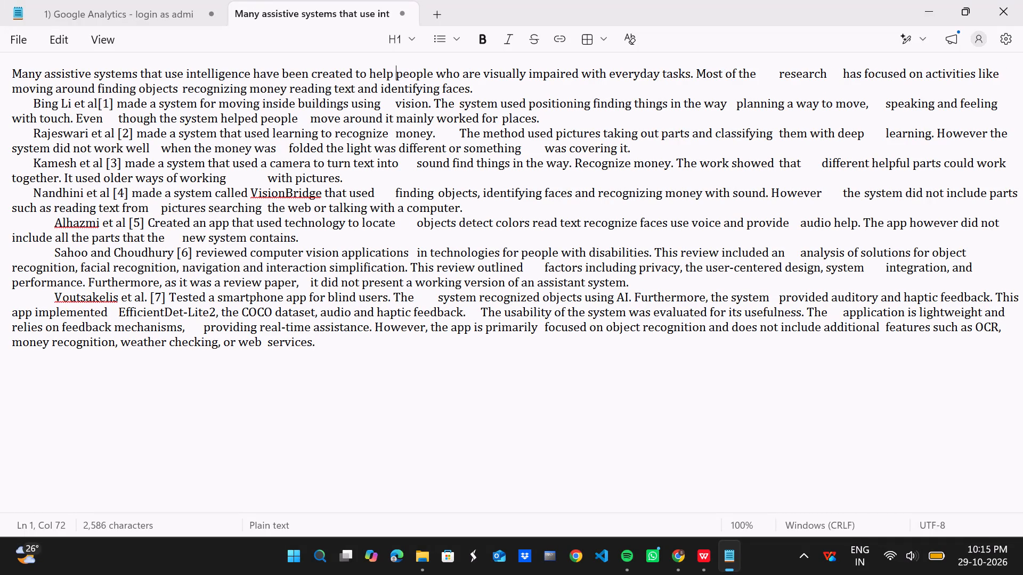
left_click(777, 72)
key("BackSpace")
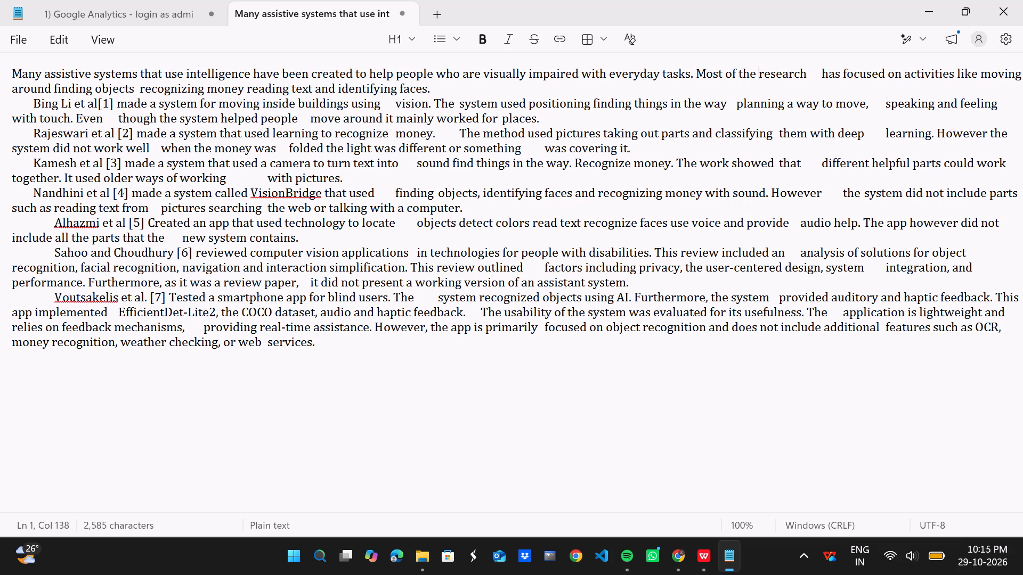
left_click(821, 74)
key("BackSpace")
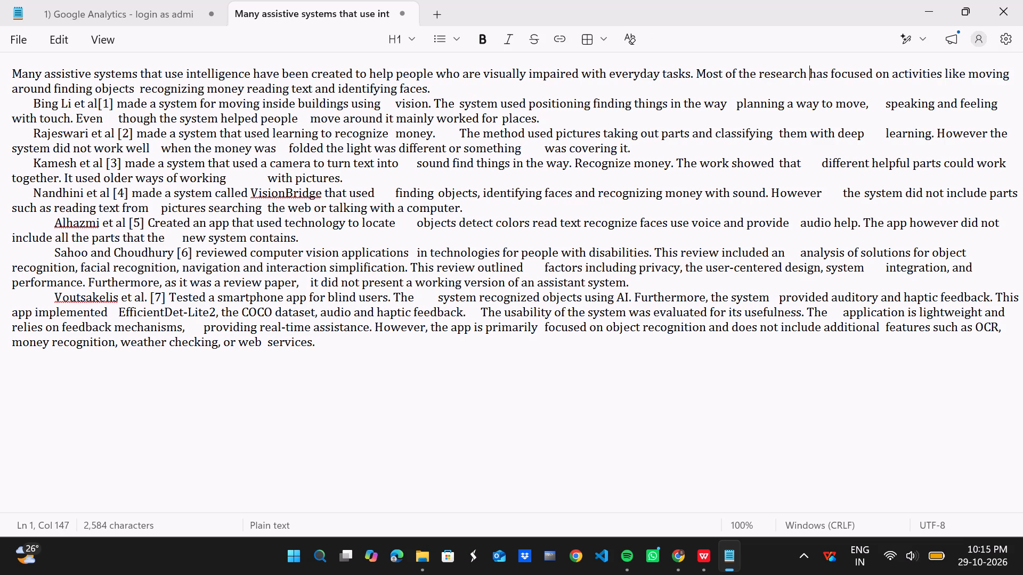
Remove the indent of the paragraph citing [1] and its gaps before "though", "vision", "system used", "planning" and "speaking".
left_click(33, 106)
key("BackSpace")
left_click(96, 116)
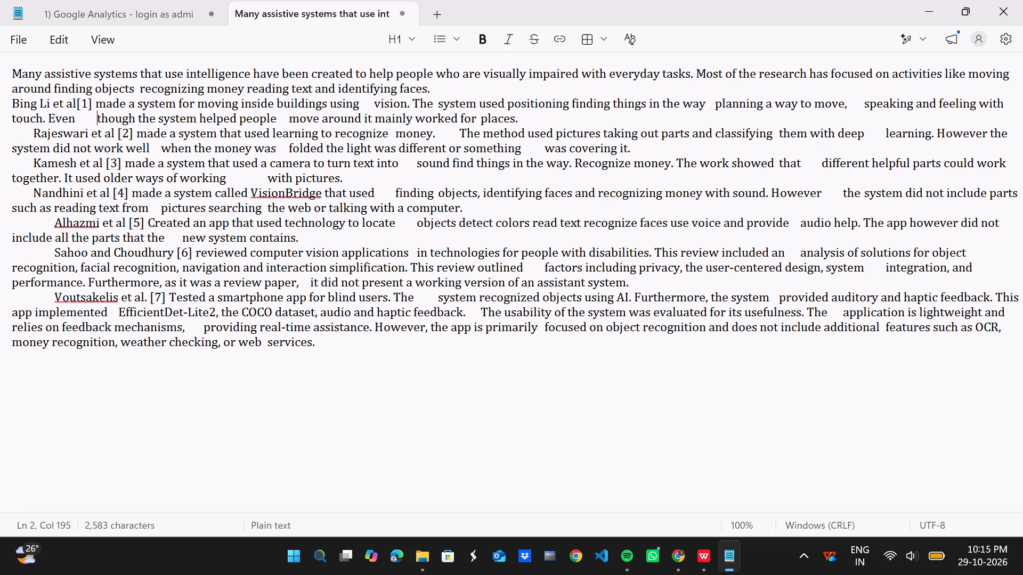
key("BackSpace")
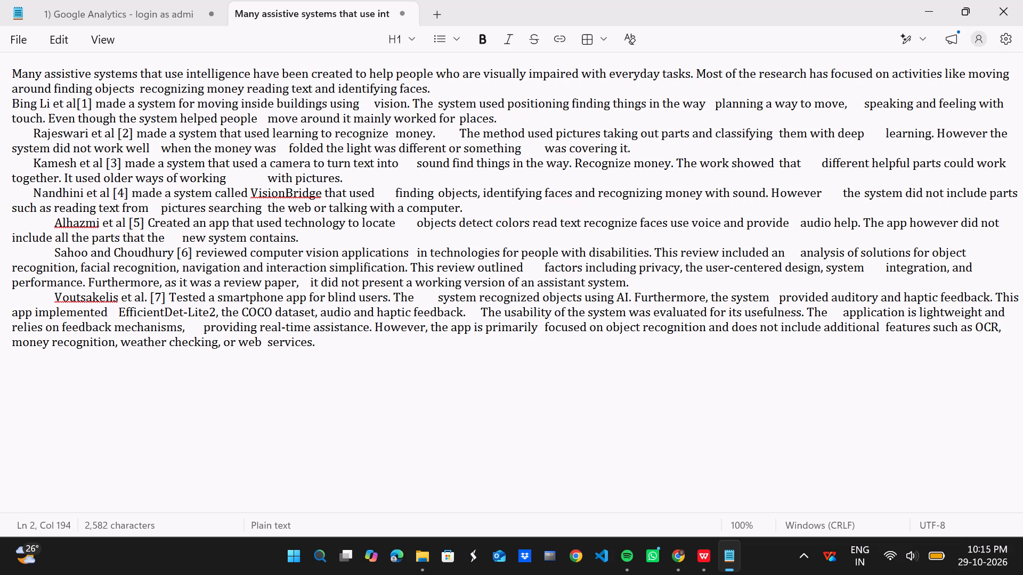
left_click(374, 103)
key("BackSpace")
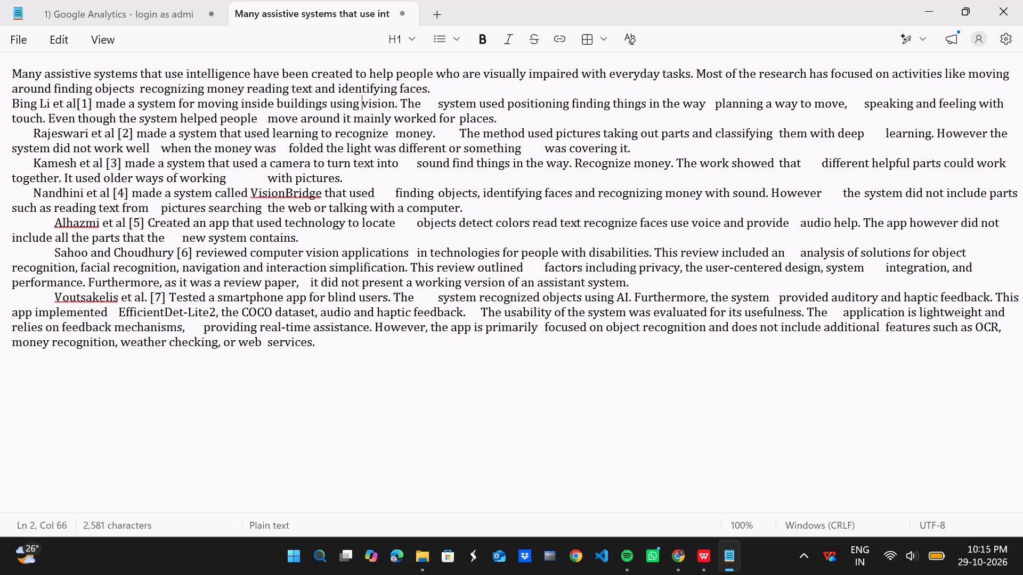
left_click(439, 106)
key("BackSpace")
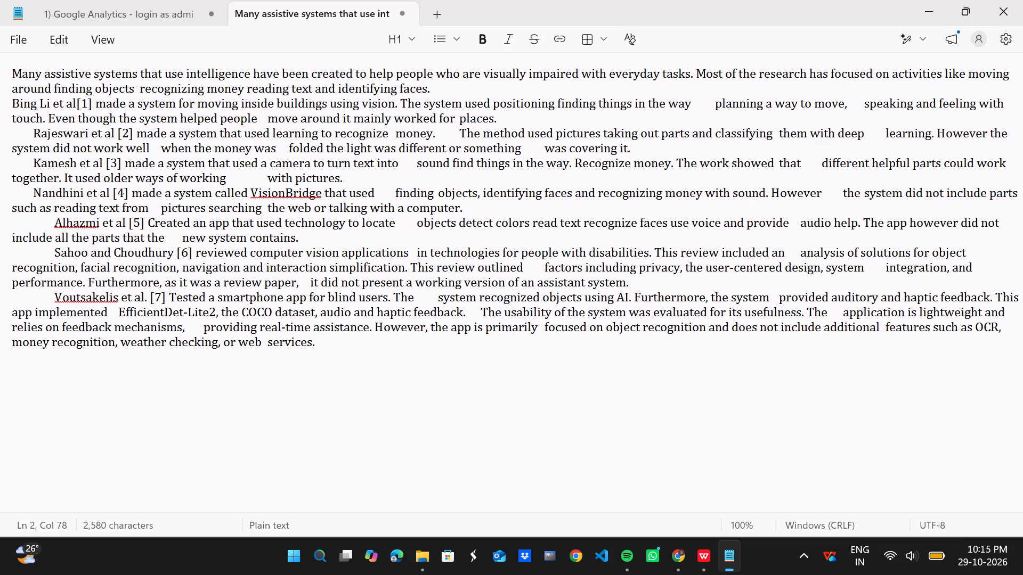
left_click(712, 108)
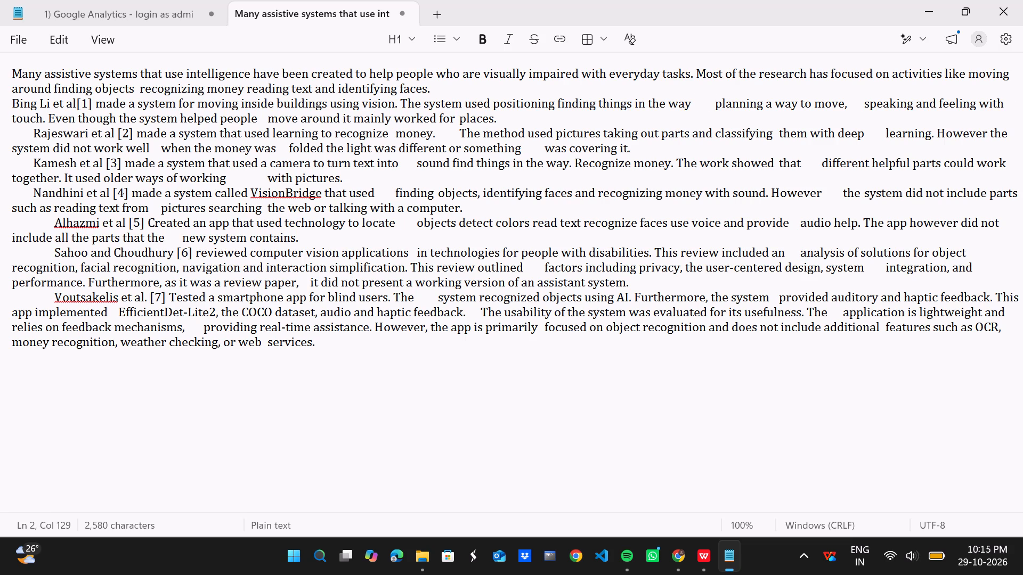
key("BackSpace")
left_click(840, 105)
key("BackSpace")
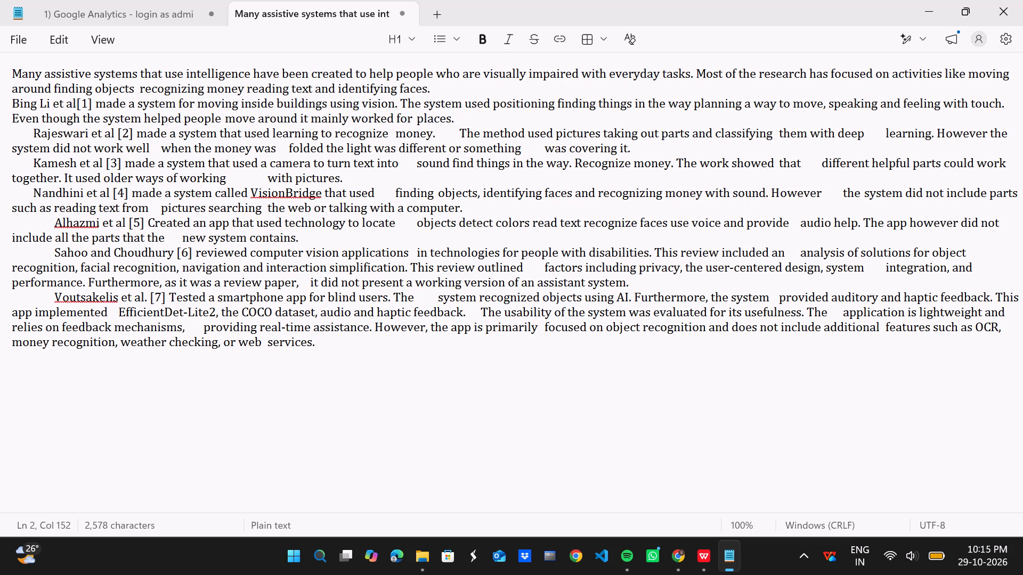
Remove the leading indents from the paragraphs citing [2] through [7] so each starts at the margin.
left_click(32, 132)
key("BackSpace")
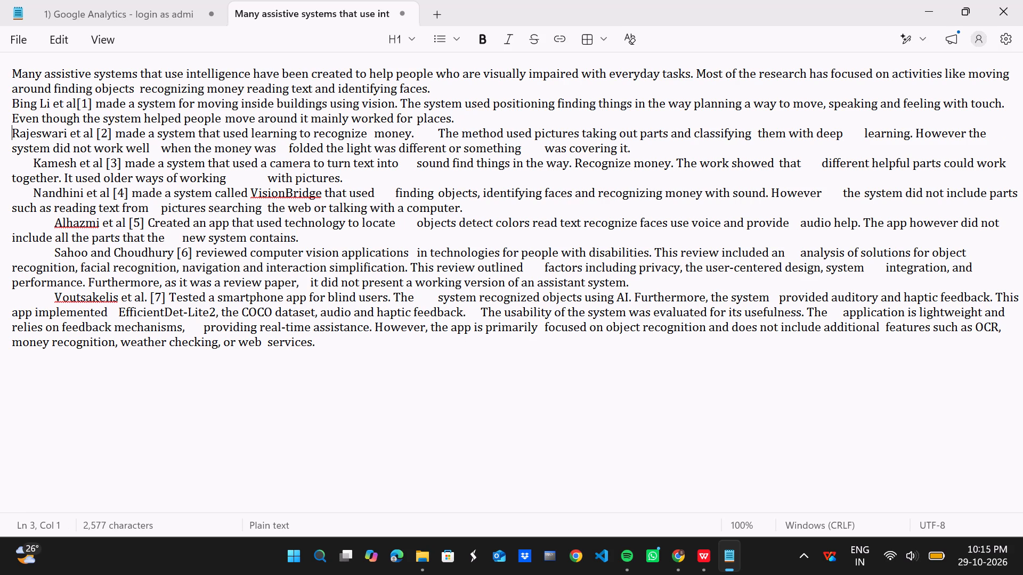
left_click(31, 162)
key("BackSpace")
left_click(33, 193)
key("BackSpace")
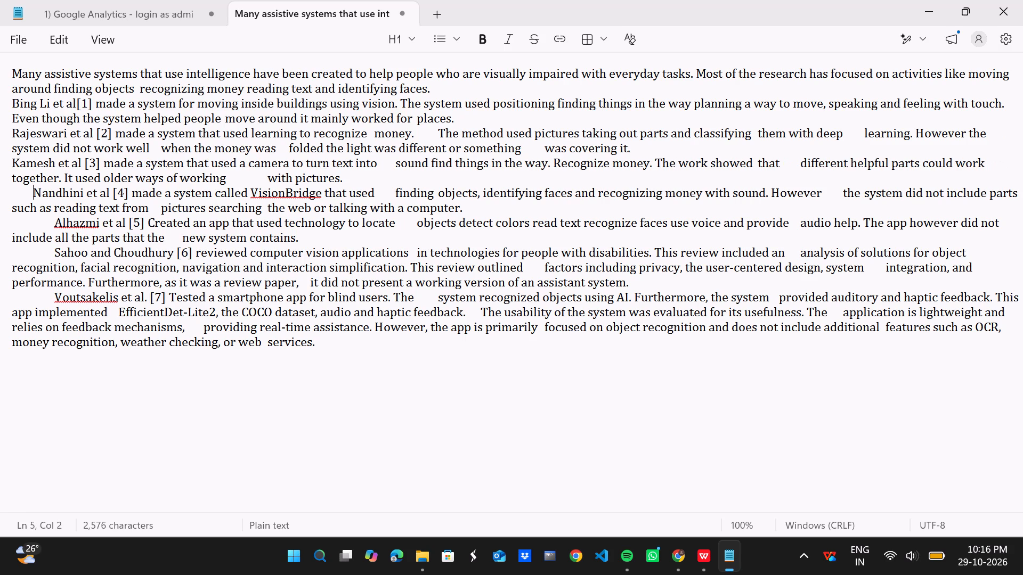
key("BackSpace")
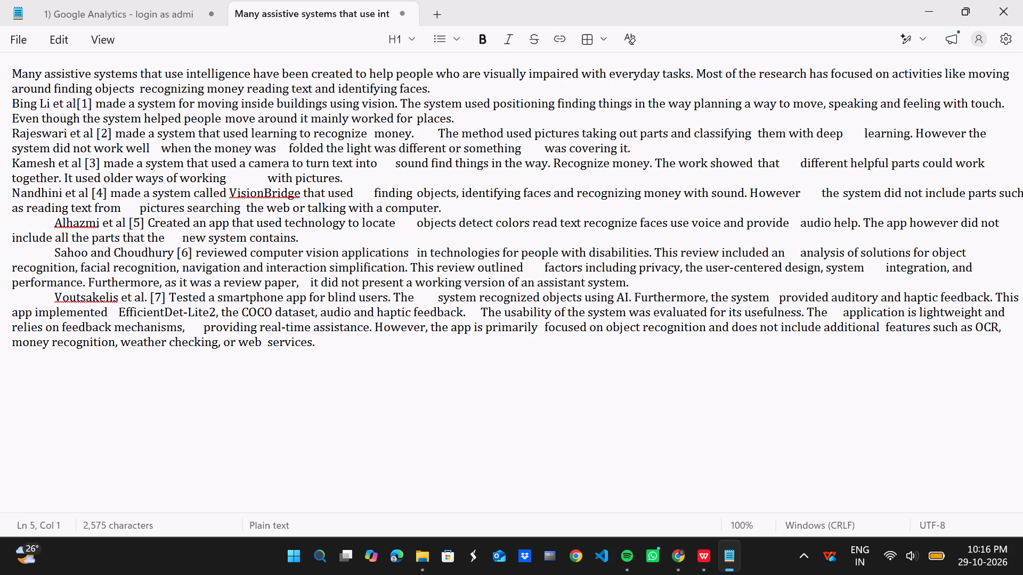
left_click(56, 226)
key("BackSpace")
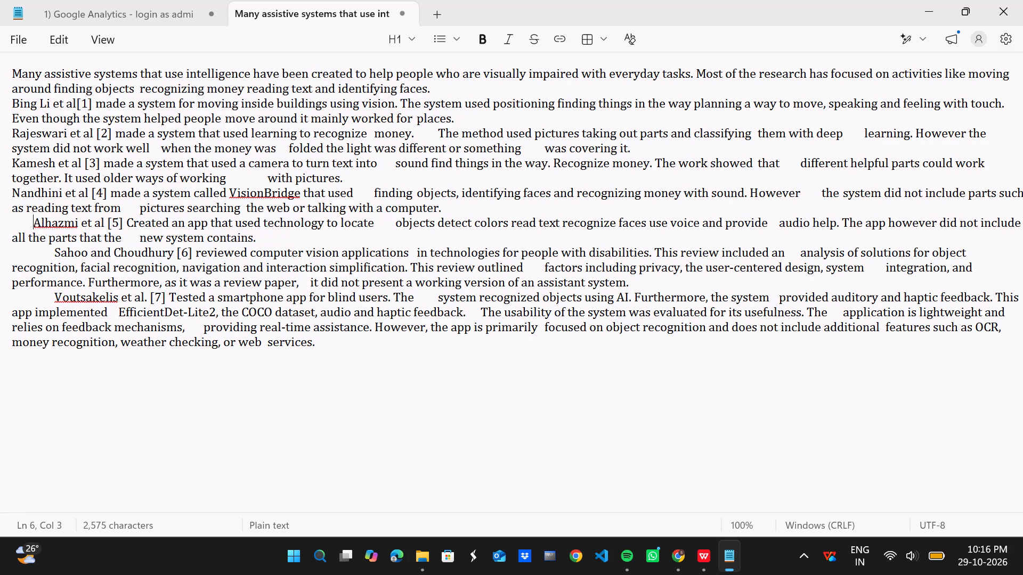
key("BackSpace")
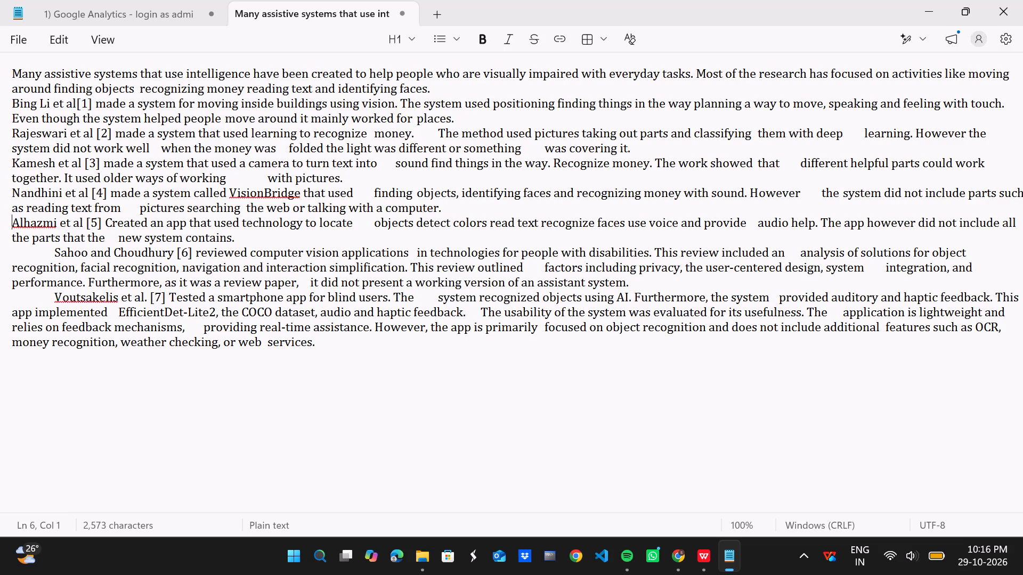
left_click(50, 251)
key("BackSpace")
key("BackSpace")
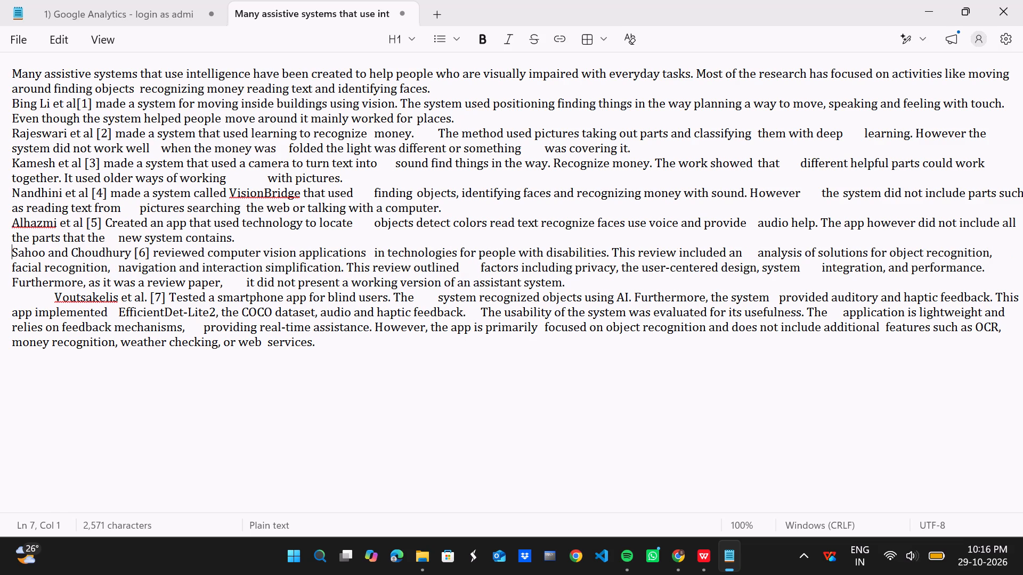
left_click(52, 295)
key("BackSpace")
key("BackSpace")
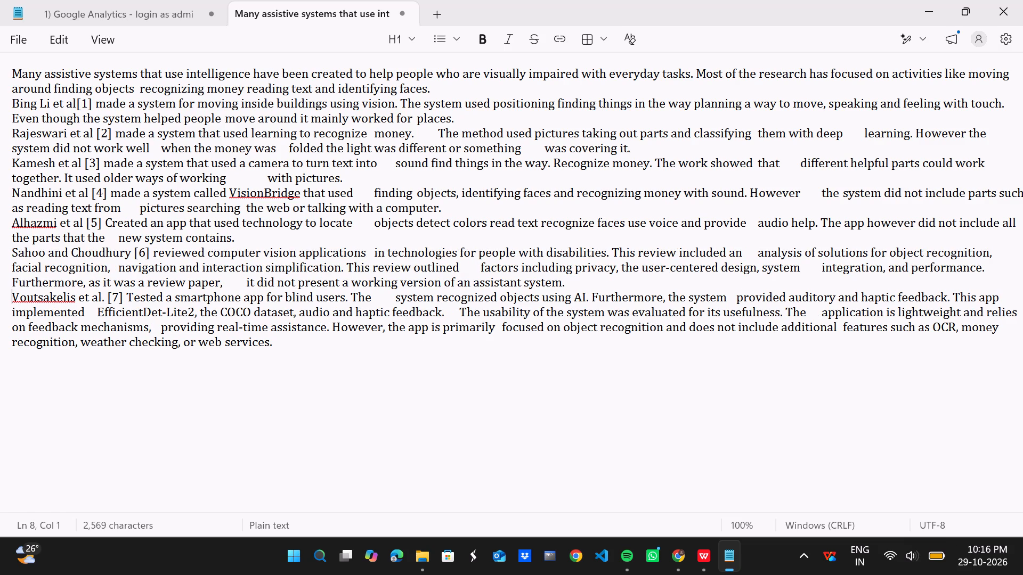
Remove the extra gaps before "The method", "learning" and "was covering it" in the paragraph citing [2].
left_click(438, 131)
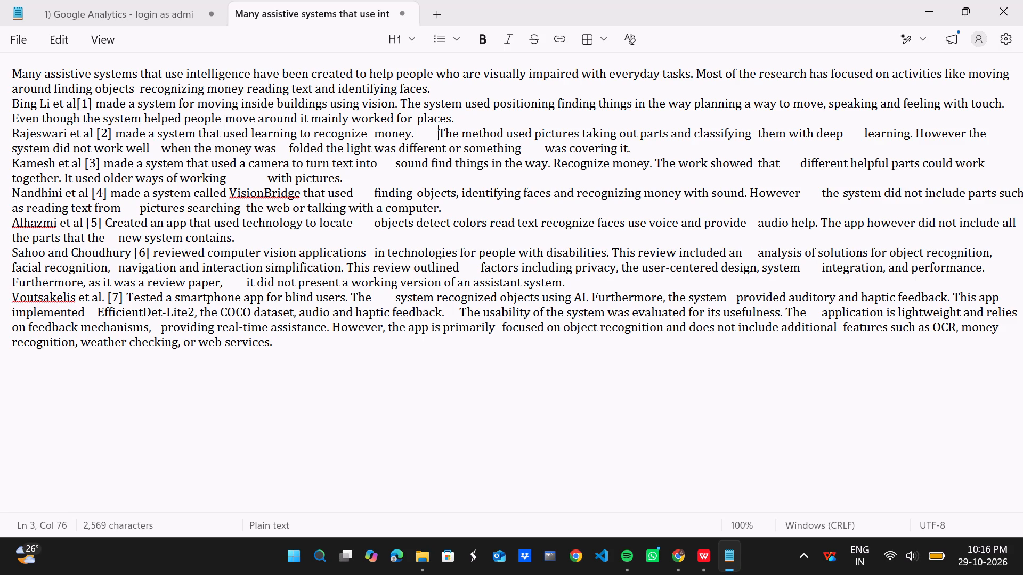
key("BackSpace")
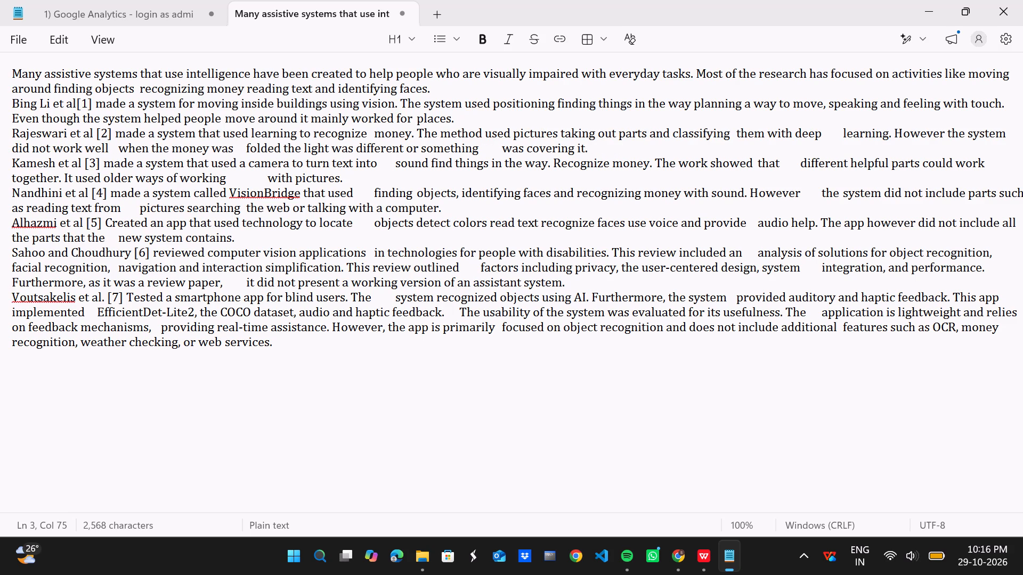
left_click(841, 132)
key("BackSpace")
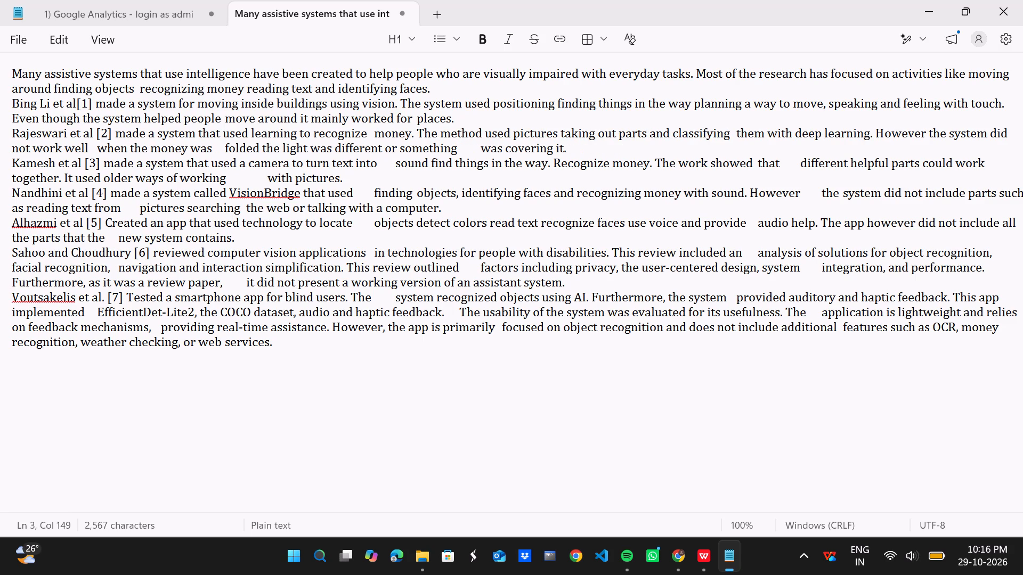
left_click(479, 150)
key("BackSpace")
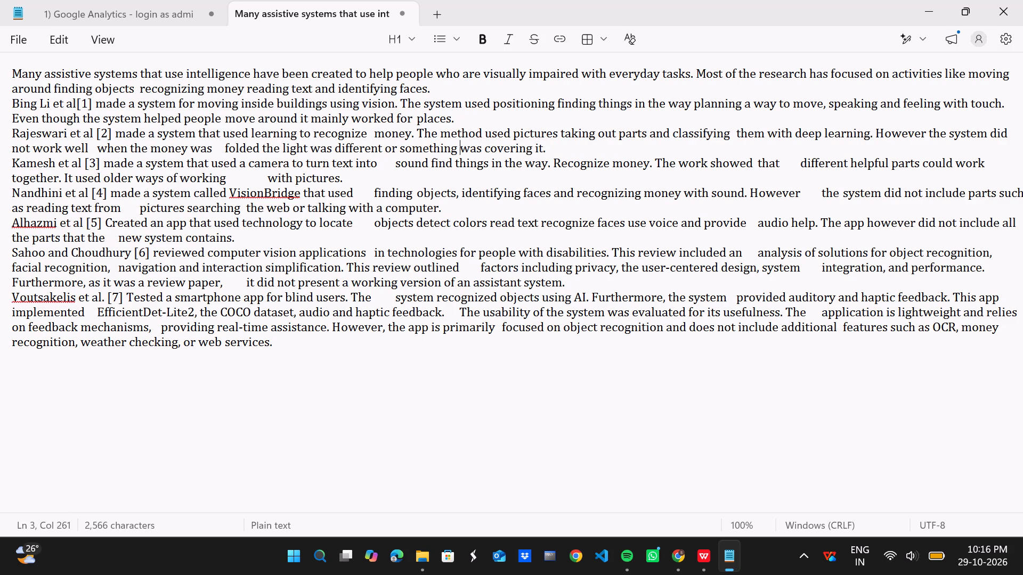
Remove the extra gaps before "sound", "that", "different" and "with pictures" in the paragraph citing [3].
left_click(393, 166)
key("BackSpace")
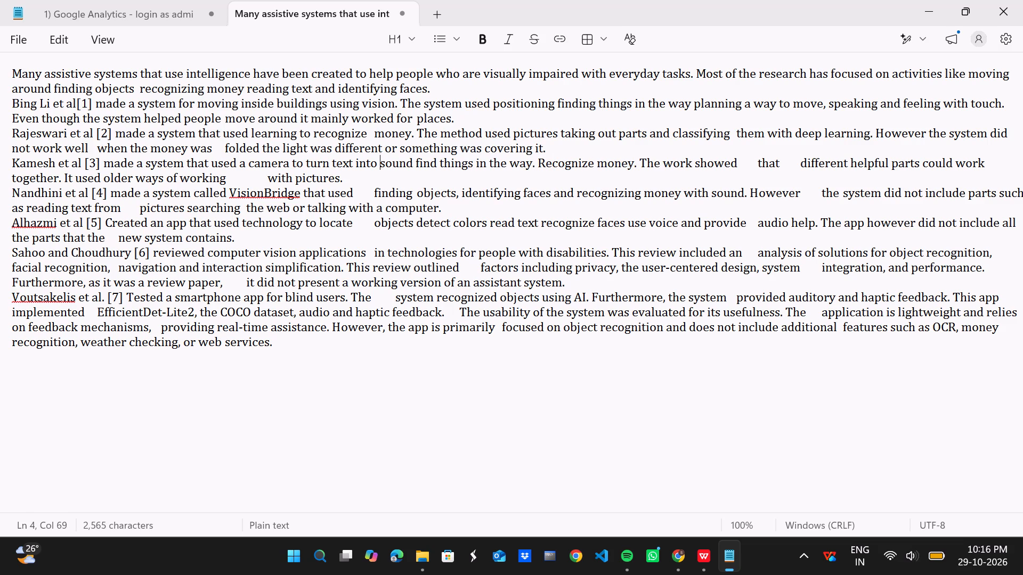
left_click(756, 162)
key("BackSpace")
key("Right")
key("Right")
key("Right")
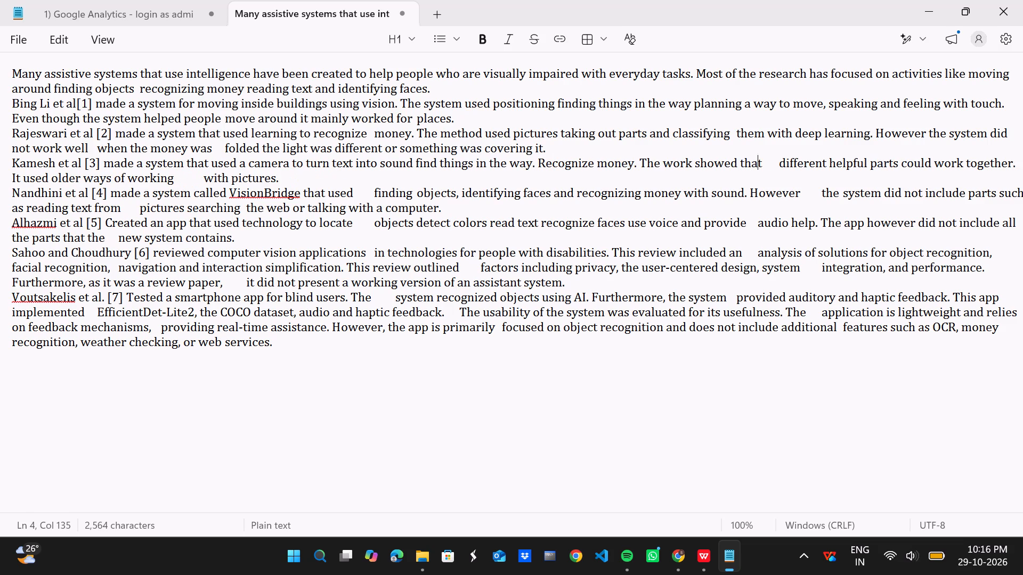
key("Right")
key("Right")
key("Right")
key("BackSpace")
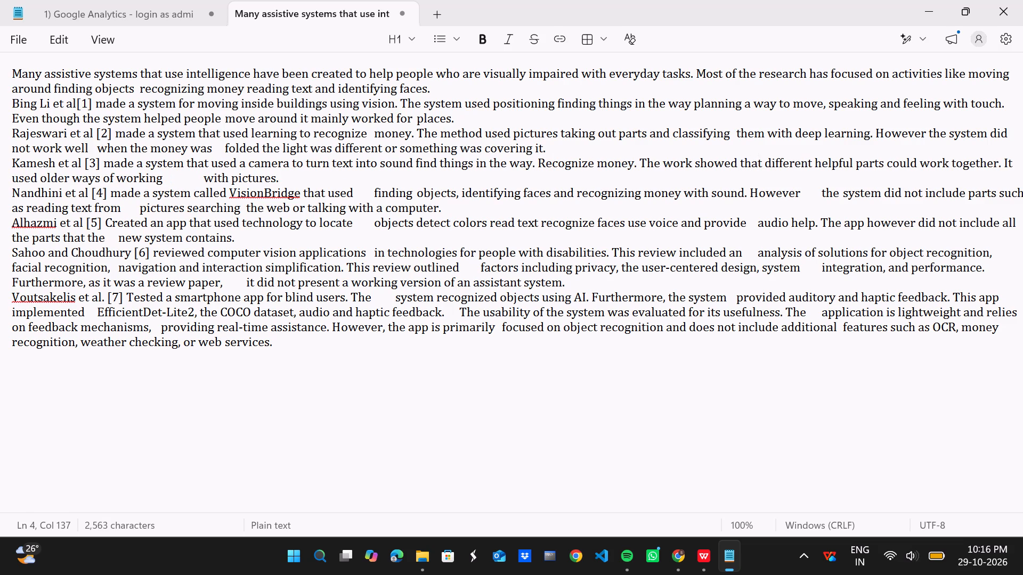
left_click(205, 176)
key("BackSpace")
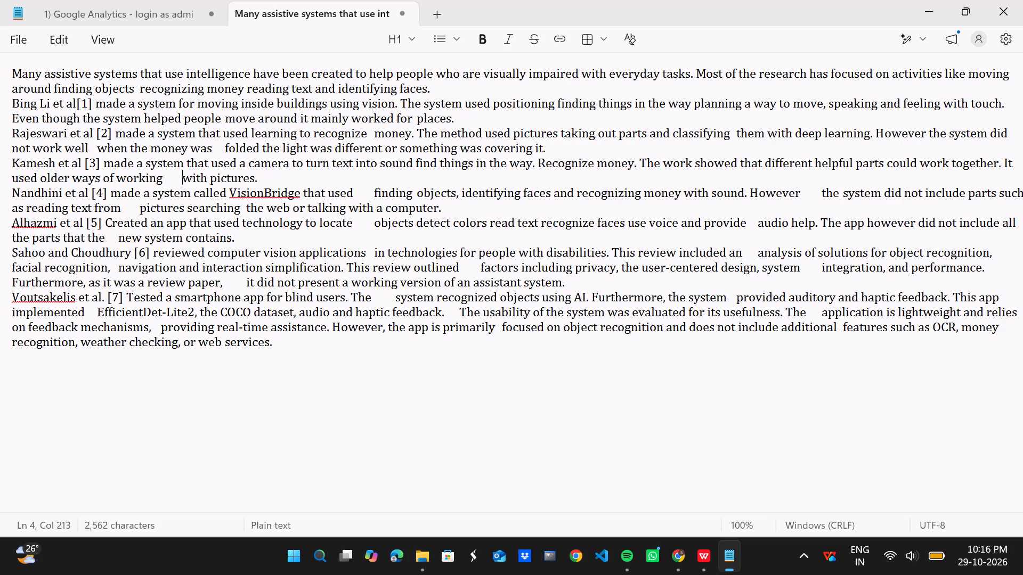
key("BackSpace")
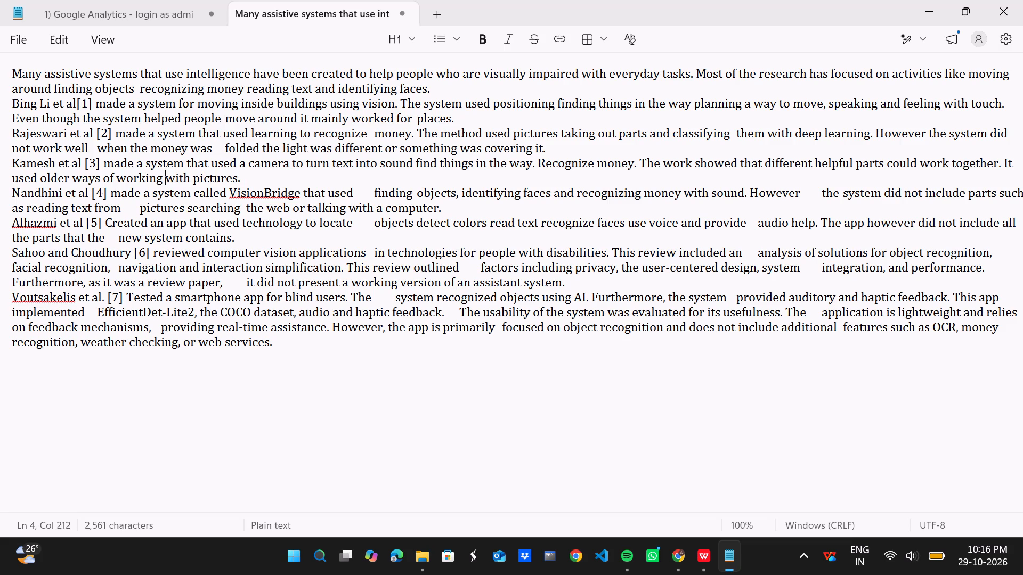
Remove the extra gaps before "finding", "objects", "the system", "system did", "pictures" and "the web" in the paragraph citing [4].
left_click(375, 194)
key("BackSpace")
left_click(417, 193)
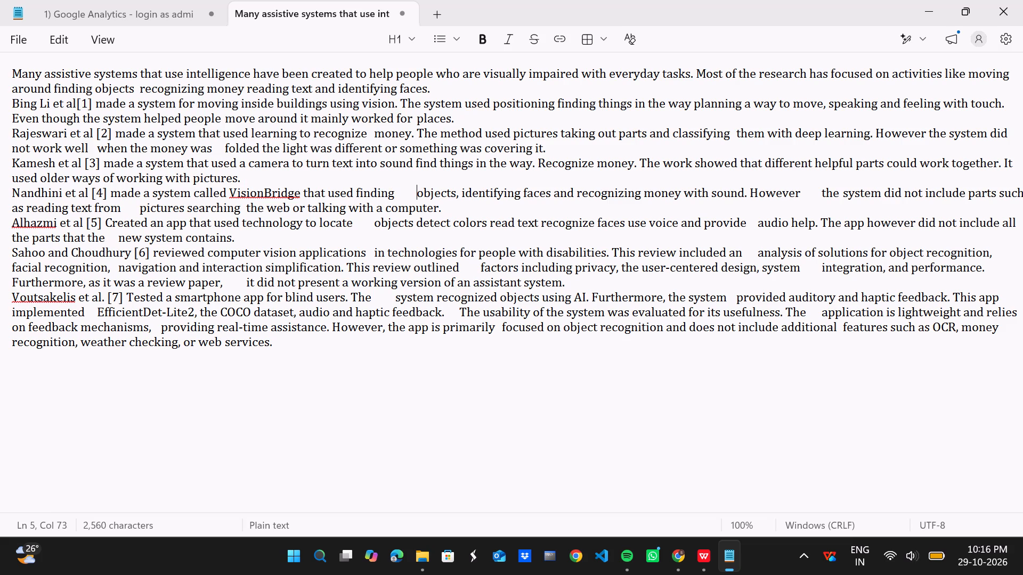
key("BackSpace")
left_click(798, 190)
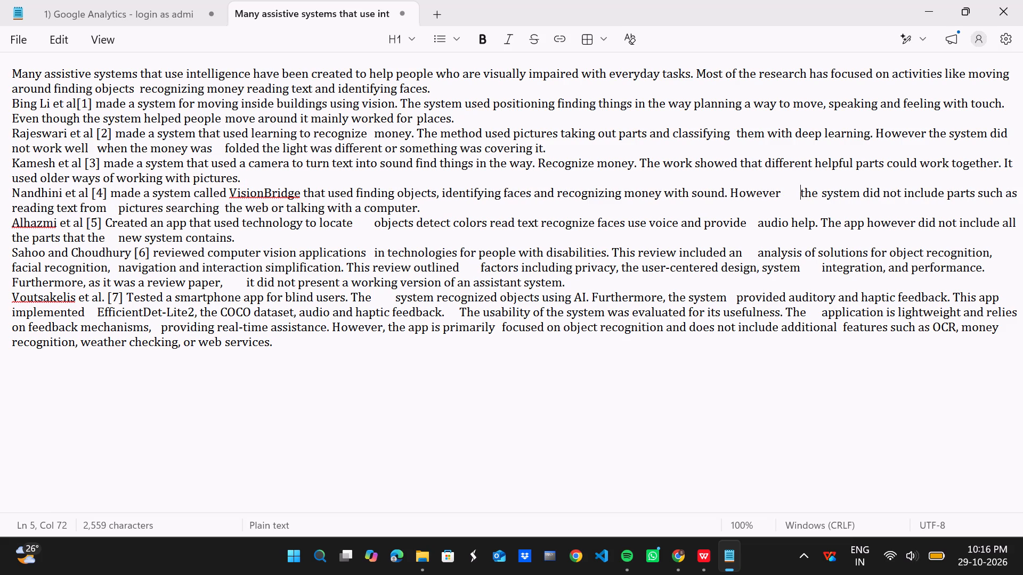
key("BackSpace")
left_click(821, 191)
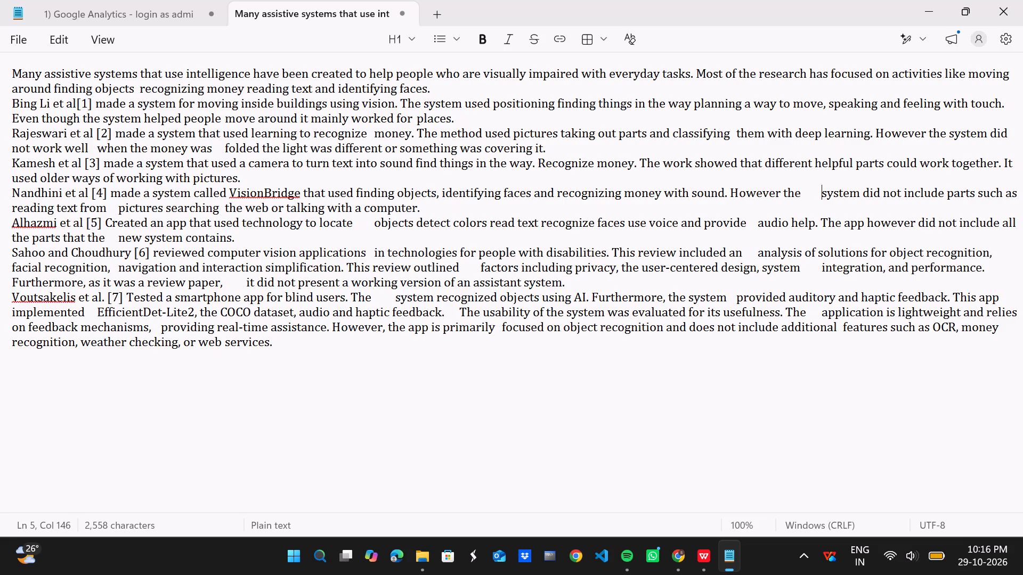
key("BackSpace")
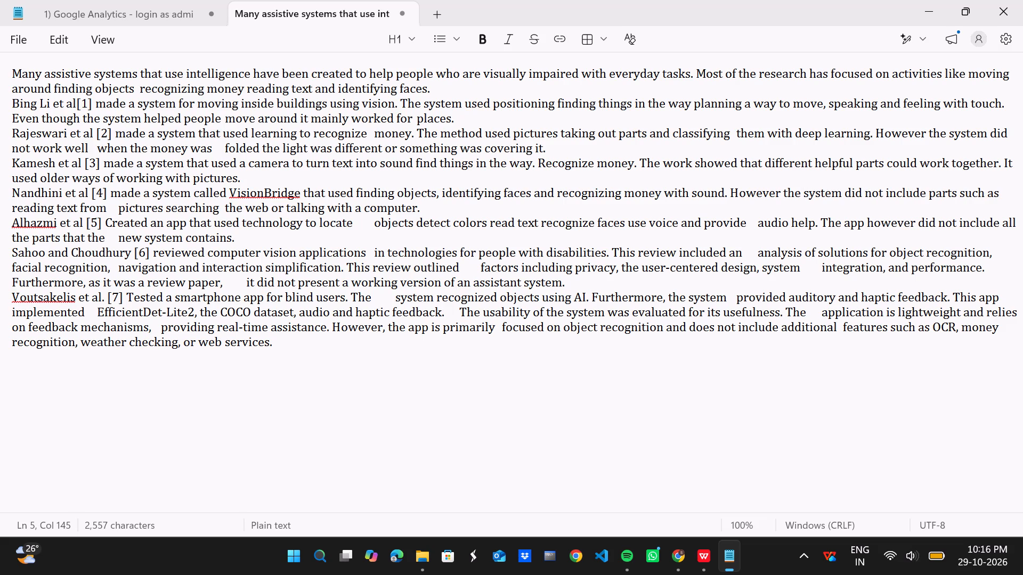
left_click(117, 209)
key("BackSpace")
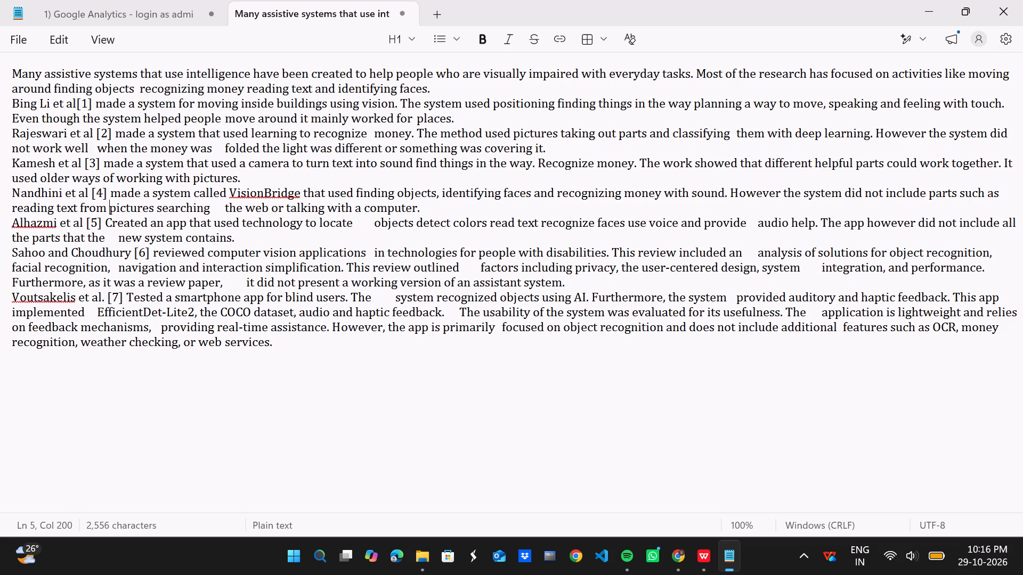
left_click(223, 212)
key("BackSpace")
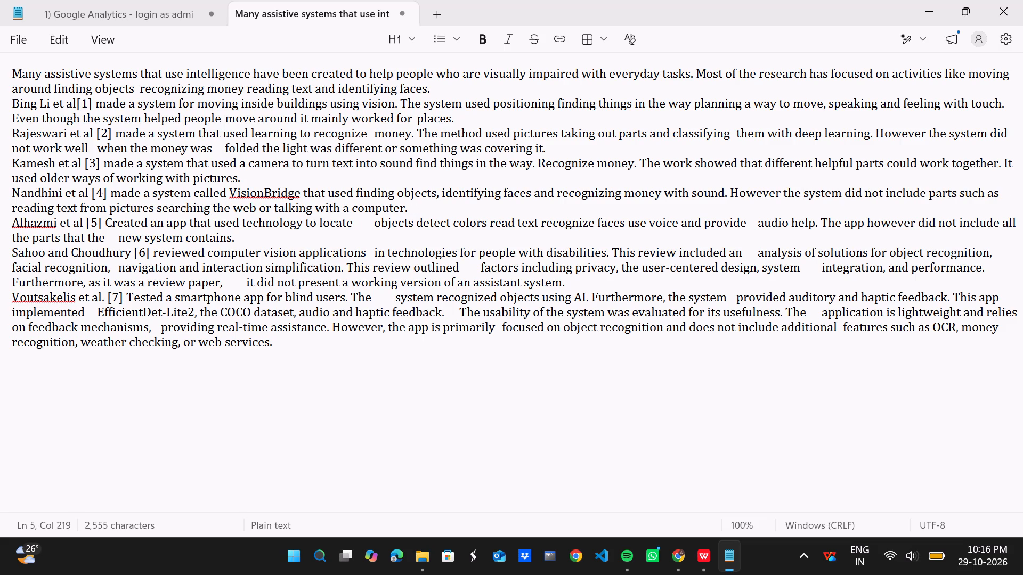
Remove the extra gaps before "objects detect", "audio help" and "new system" in the paragraph citing [5].
left_click(374, 223)
key("BackSpace")
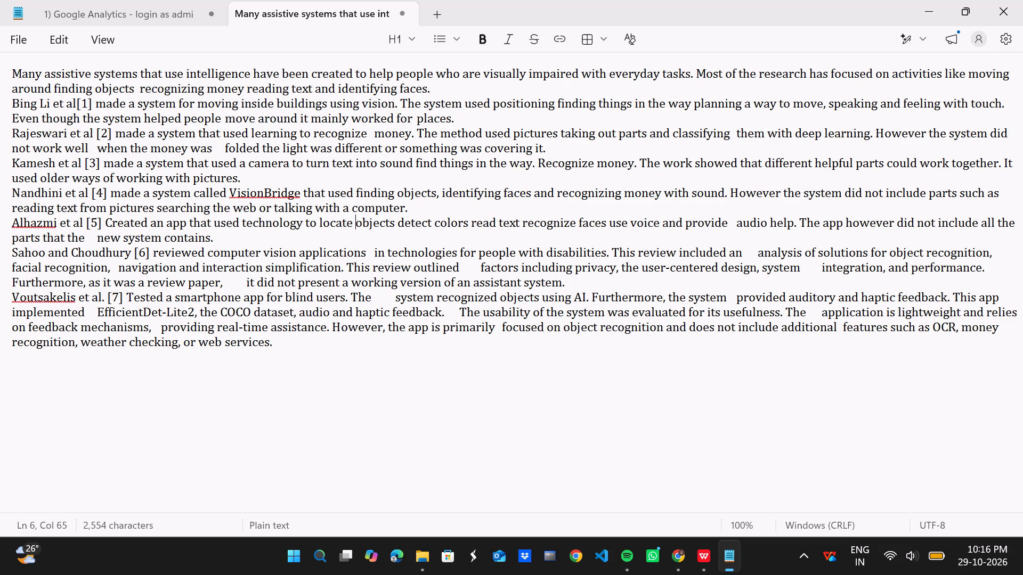
left_click(736, 220)
key("BackSpace")
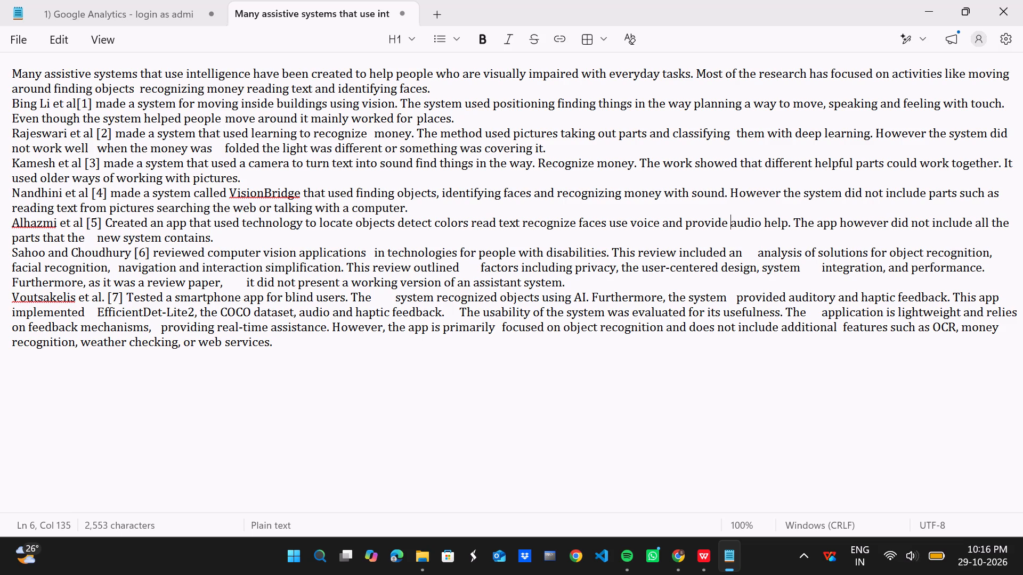
left_click(98, 240)
key("BackSpace")
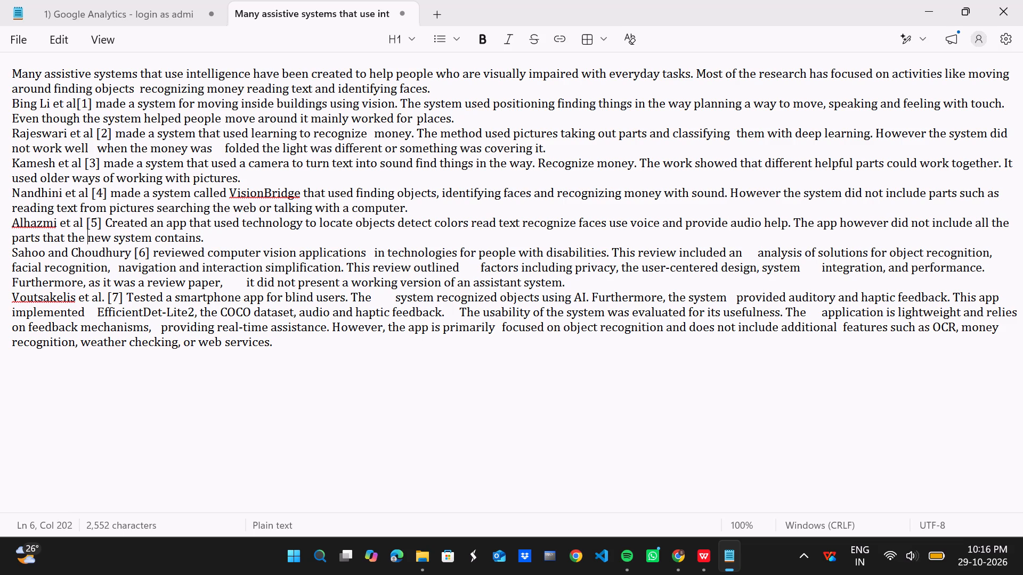
Remove the extra gaps before "factors", "integration", "analysis", "navigation" and "it did not present" in the paragraph citing [6].
left_click(480, 262)
key("BackSpace")
left_click(799, 268)
key("BackSpace")
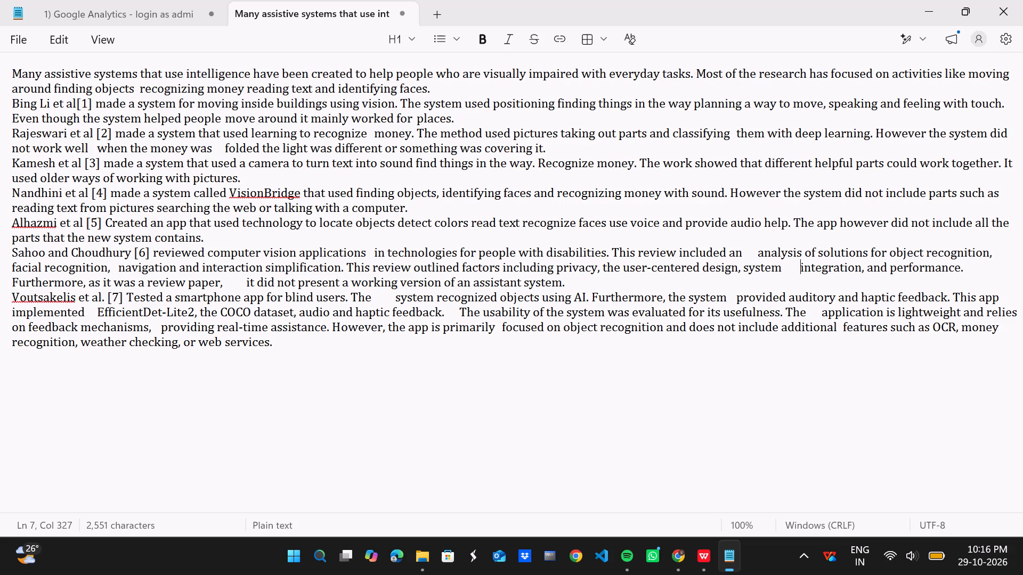
key("BackSpace")
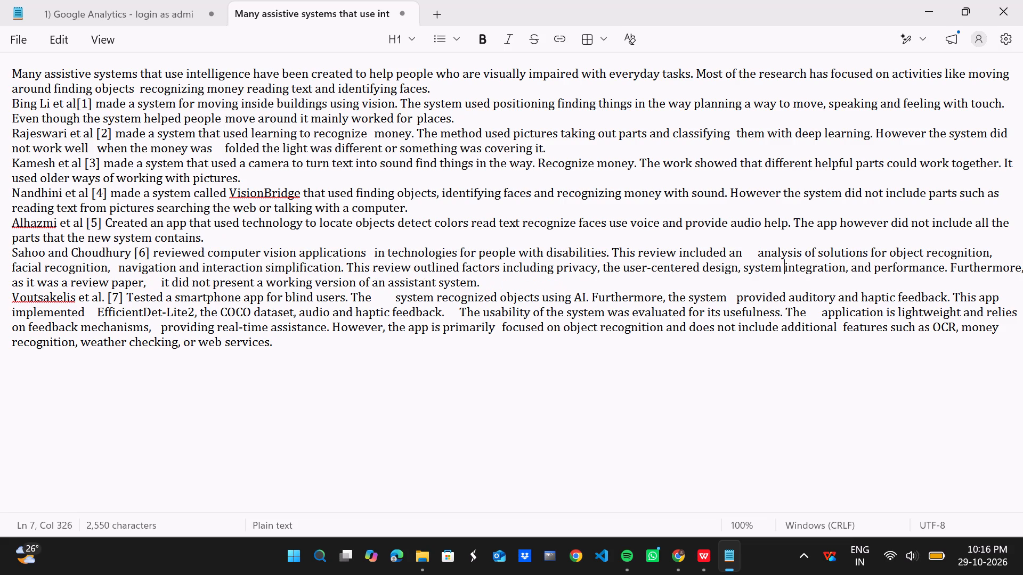
left_click(758, 253)
key("BackSpace")
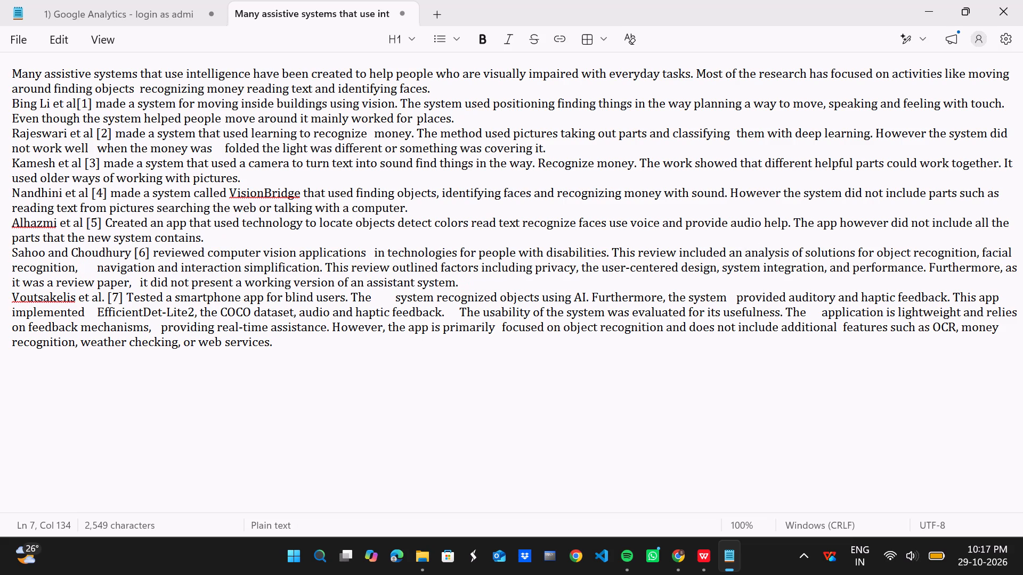
left_click(96, 270)
key("BackSpace")
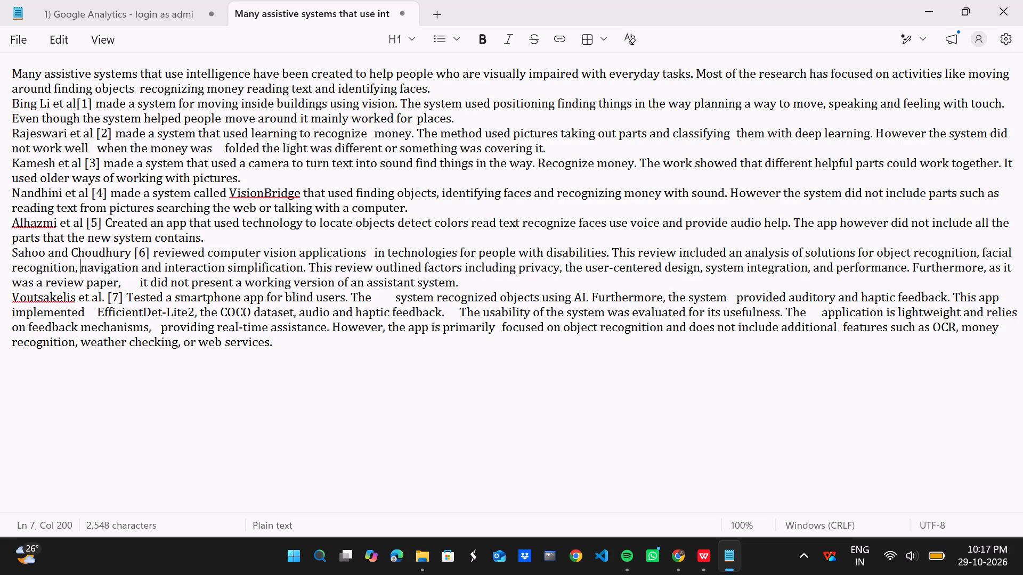
left_click(138, 283)
key("BackSpace")
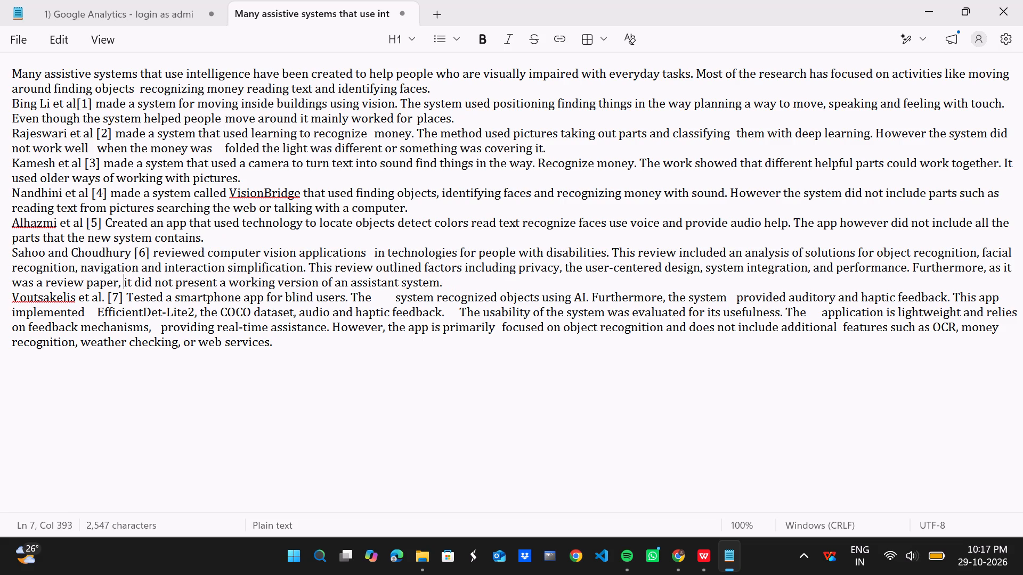
Remove the extra gaps before "system recognized", "application is lightweight" and "EfficientDet-Lite2" in the paragraph citing [7].
left_click(392, 300)
key("BackSpace")
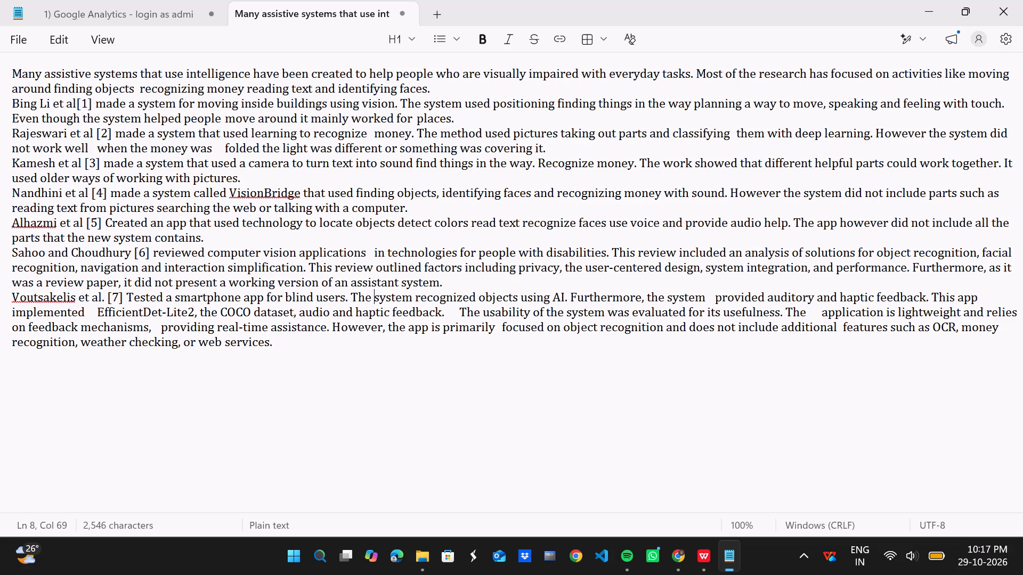
left_click(821, 312)
key("BackSpace")
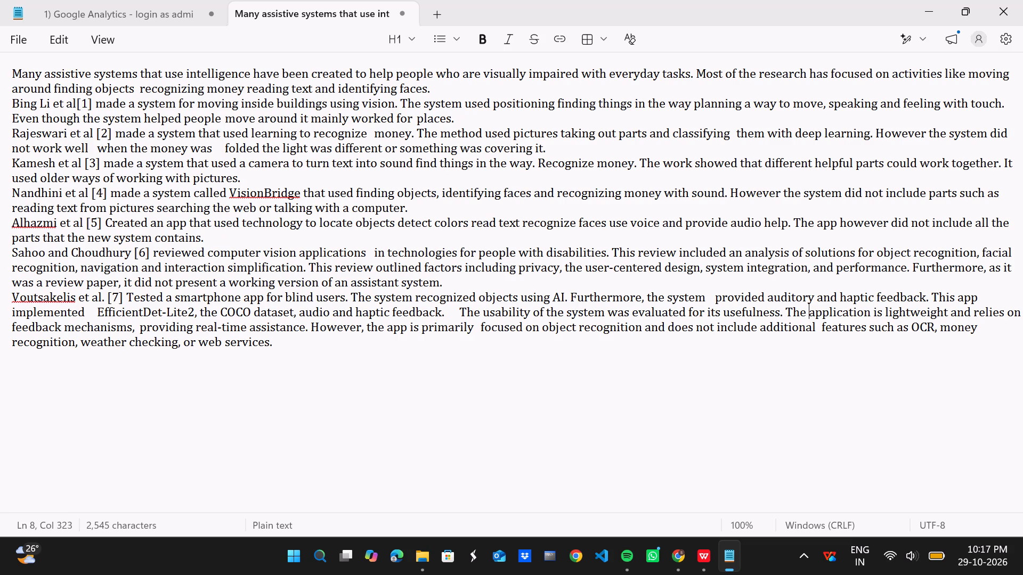
left_click(96, 312)
key("BackSpace")
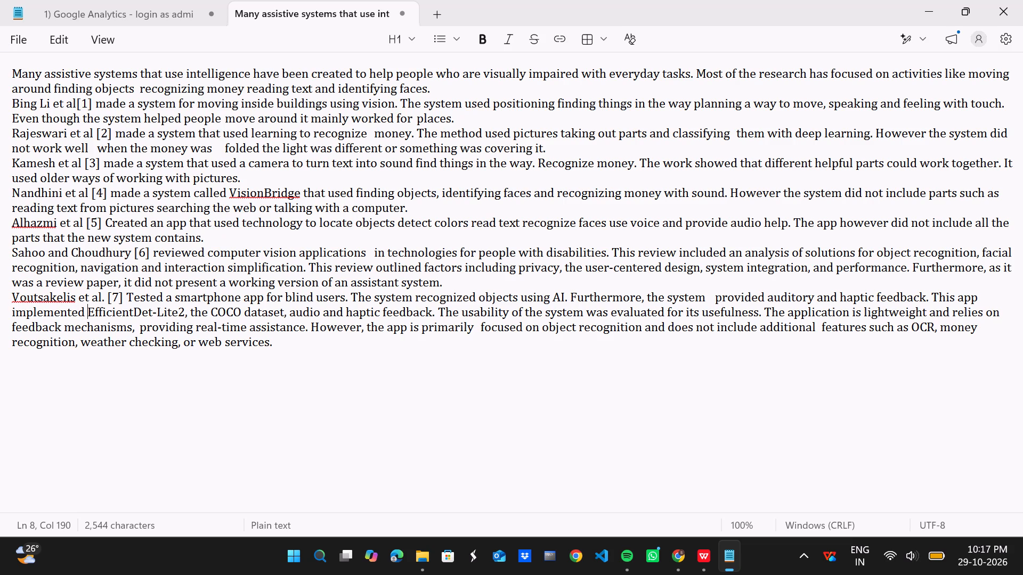
Copy the whole cleaned text and paste it over the selected old literature survey text in the WPS Office document.
left_click_drag(9, 70, 255, 355)
key("ctrl+c")
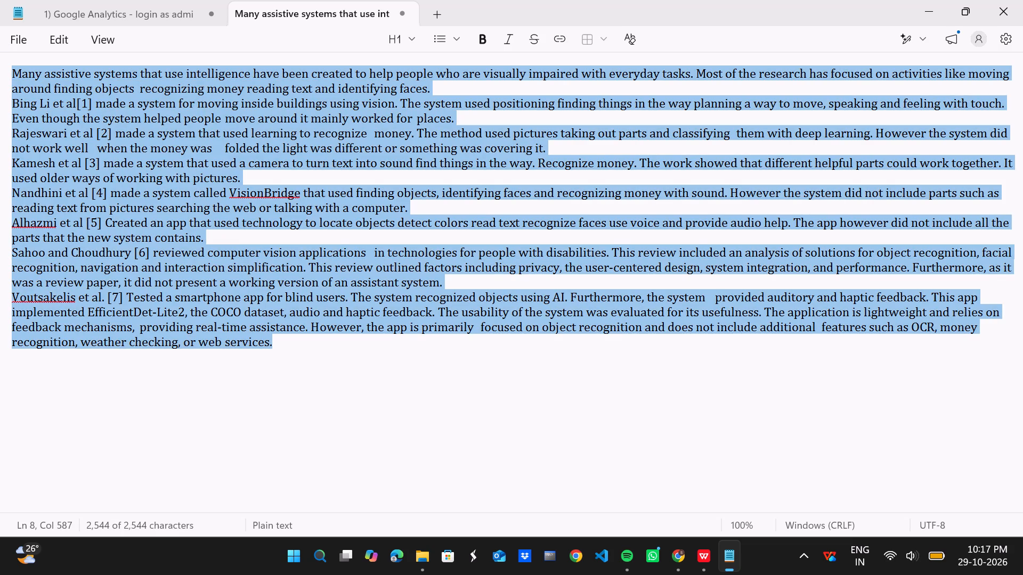
left_click(693, 498)
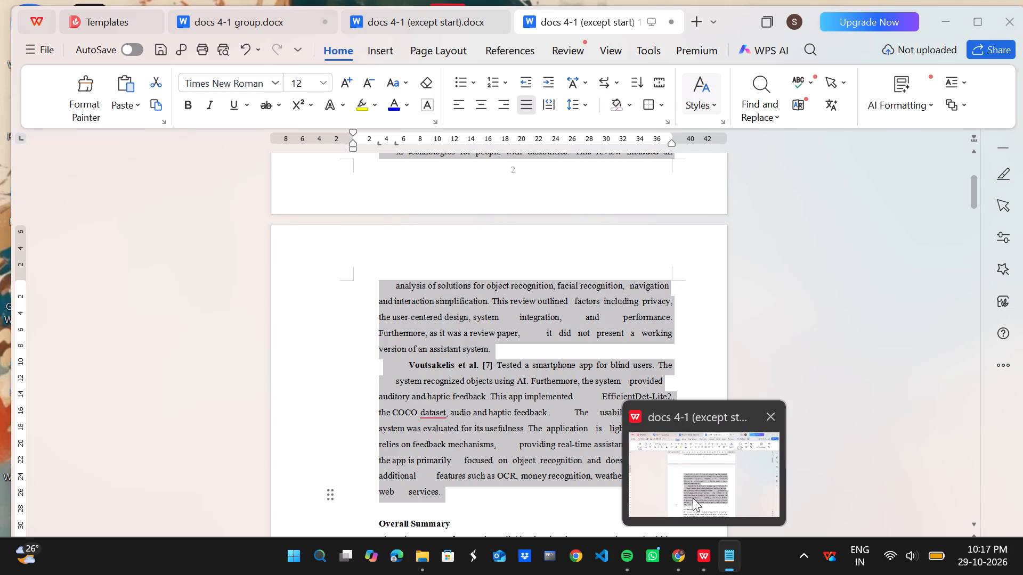
key("BackSpace")
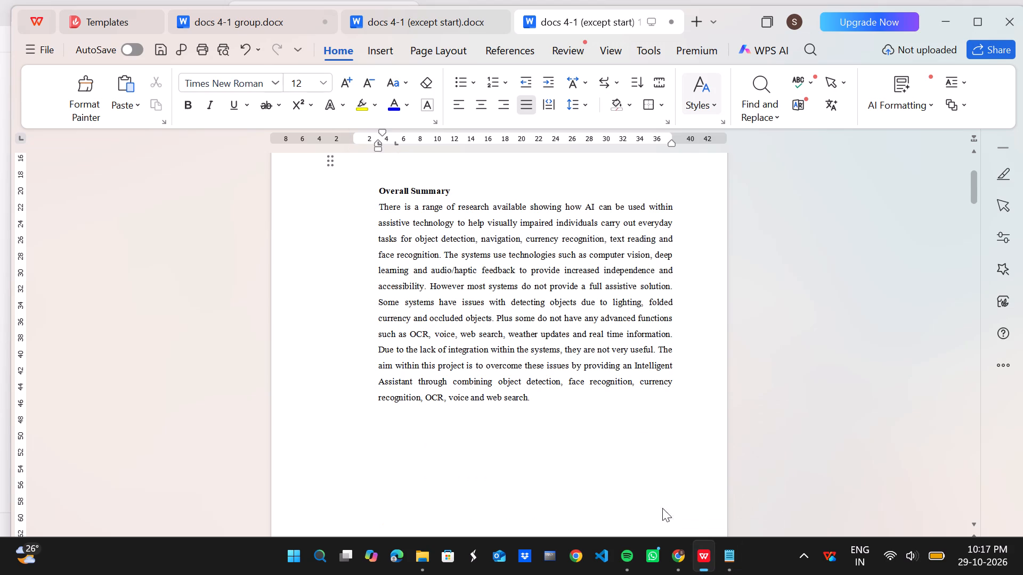
scroll(564, 494, "up", 1)
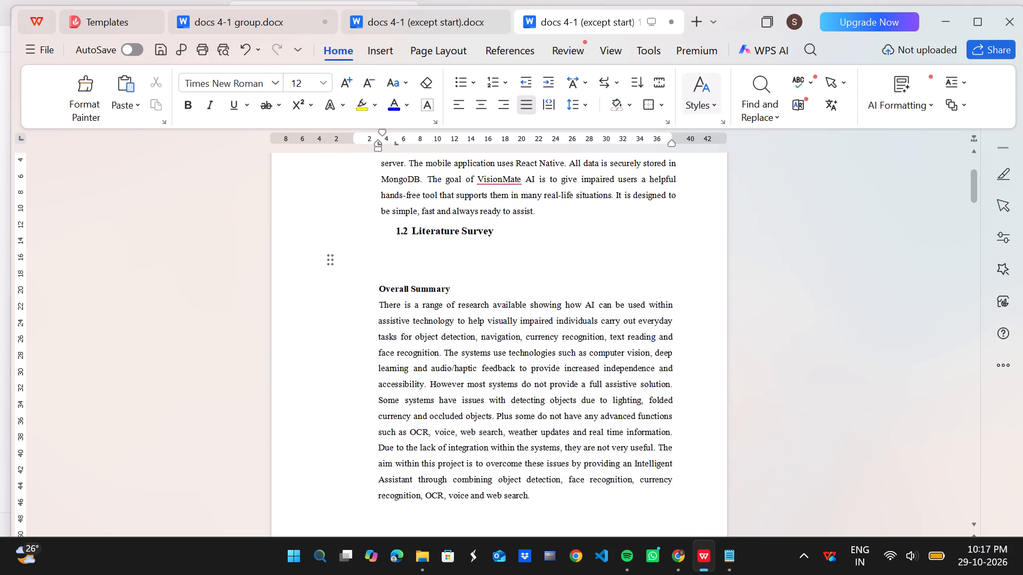
key("ctrl+v")
Remove the leading indents from the opening "Many assistive systems" paragraph under 1.2 Literature Survey so it starts at the page margin.
scroll(538, 458, "up", 1)
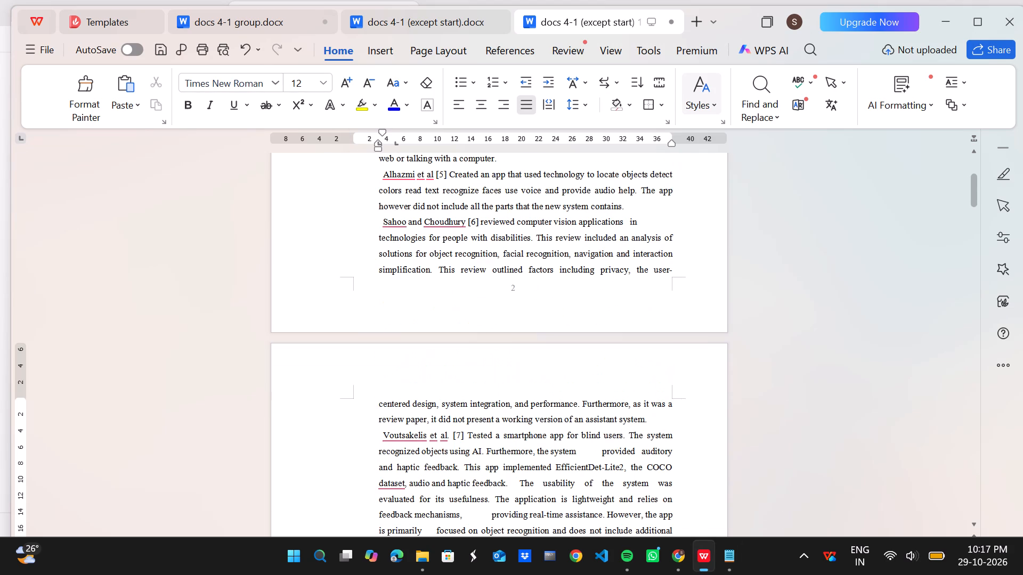
scroll(538, 458, "up", 4)
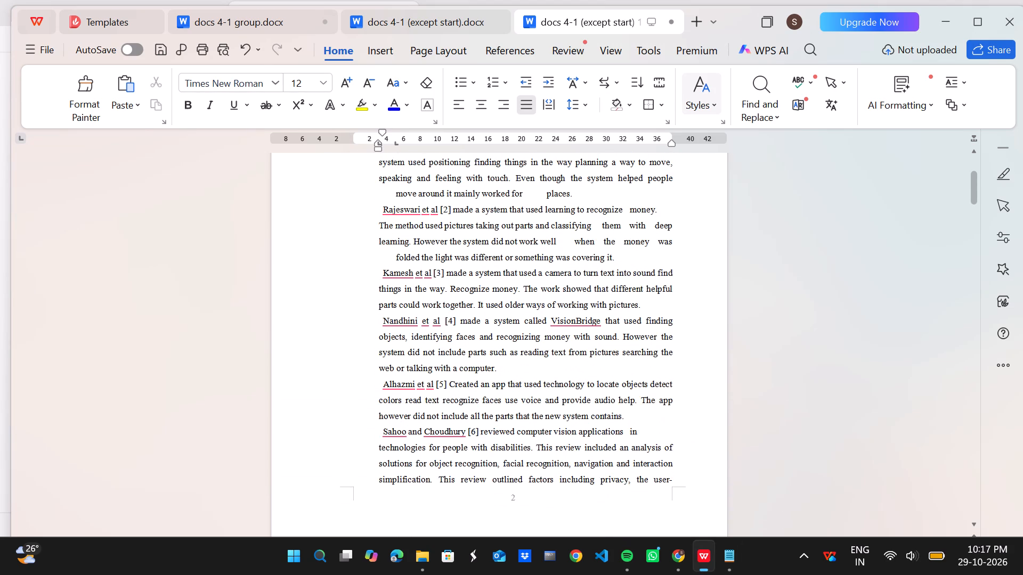
scroll(538, 458, "up", 2)
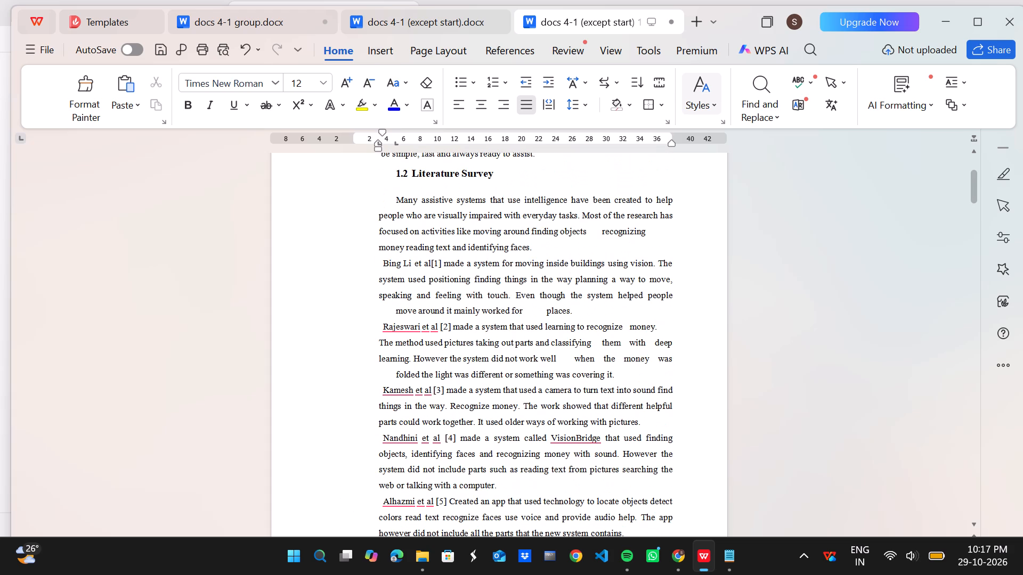
left_click(394, 203)
key("BackSpace")
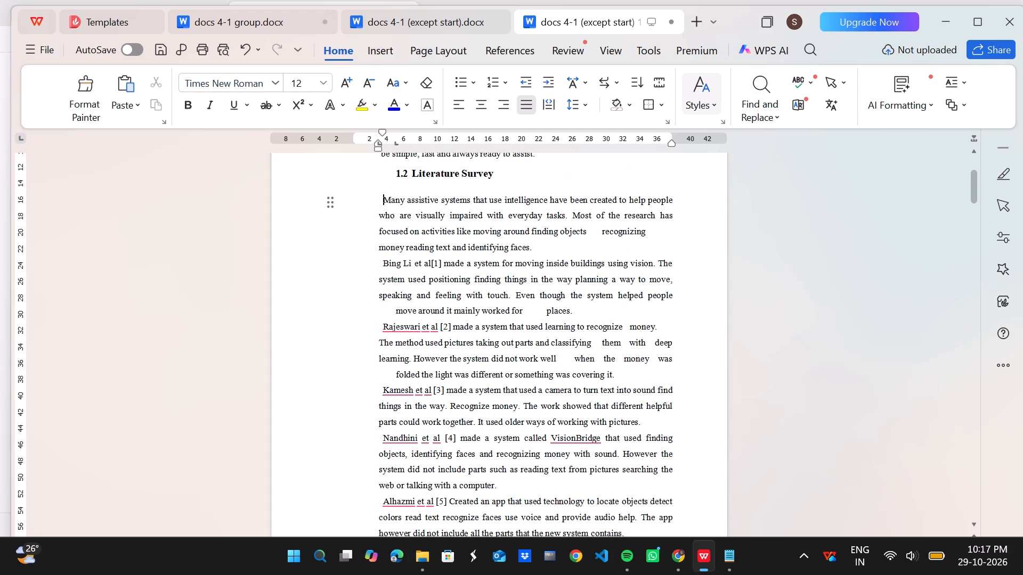
key("BackSpace")
key("ctrl+z")
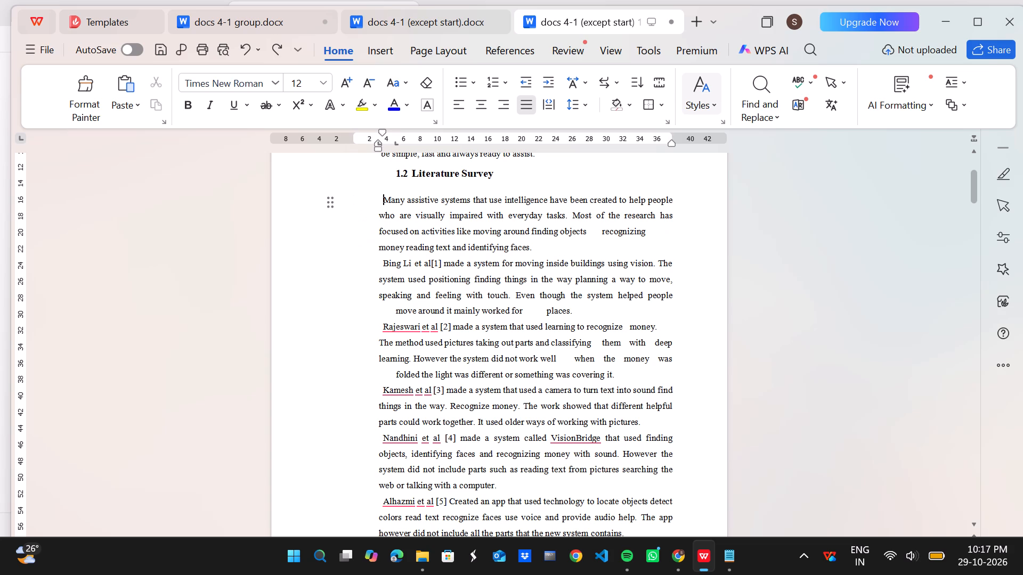
left_click(385, 197)
key("BackSpace")
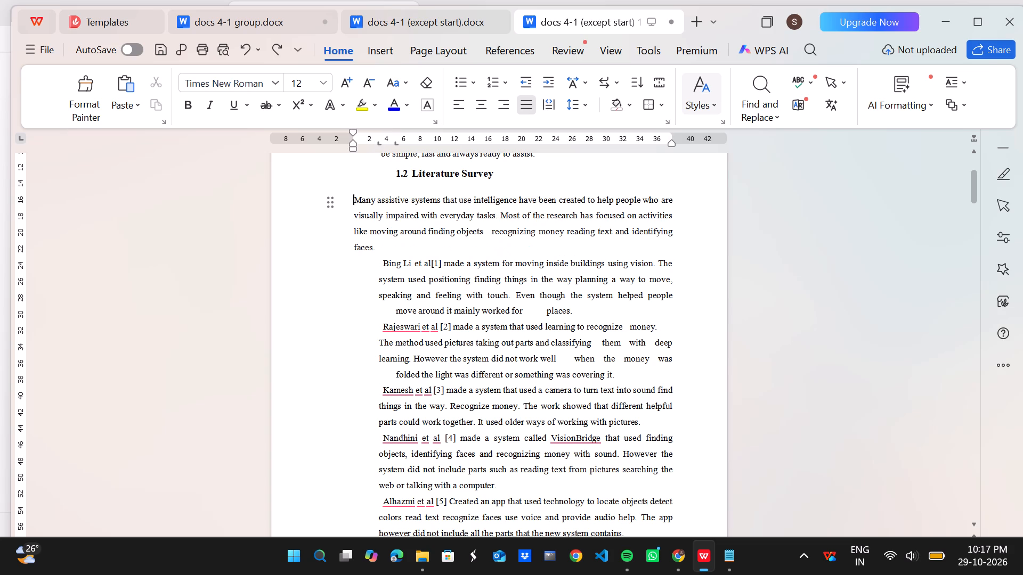
Indent the start of each of the four lines in the opening "Many assistive systems" paragraph by one tab stop.
key("Tab")
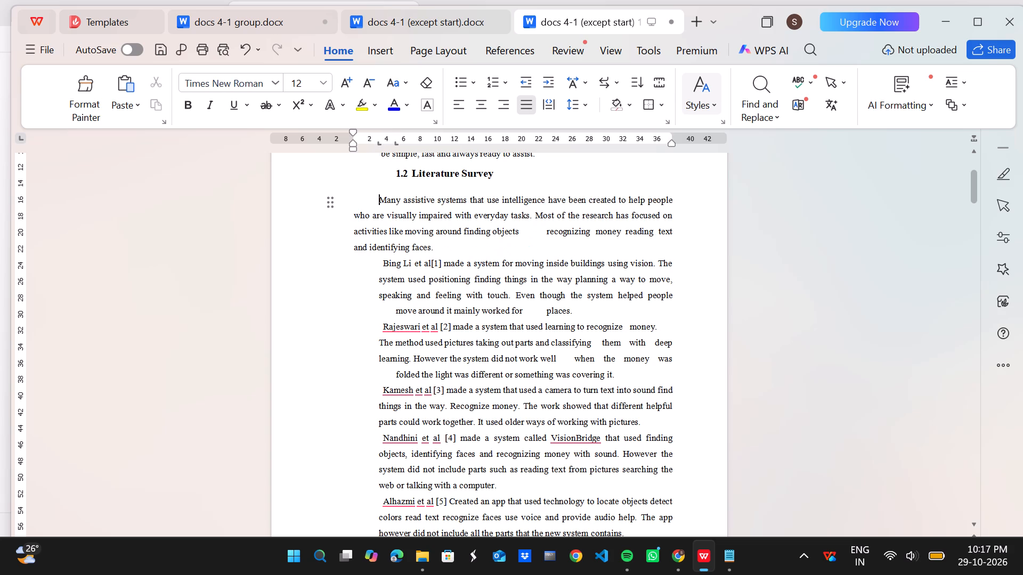
scroll(384, 199, "up", 1)
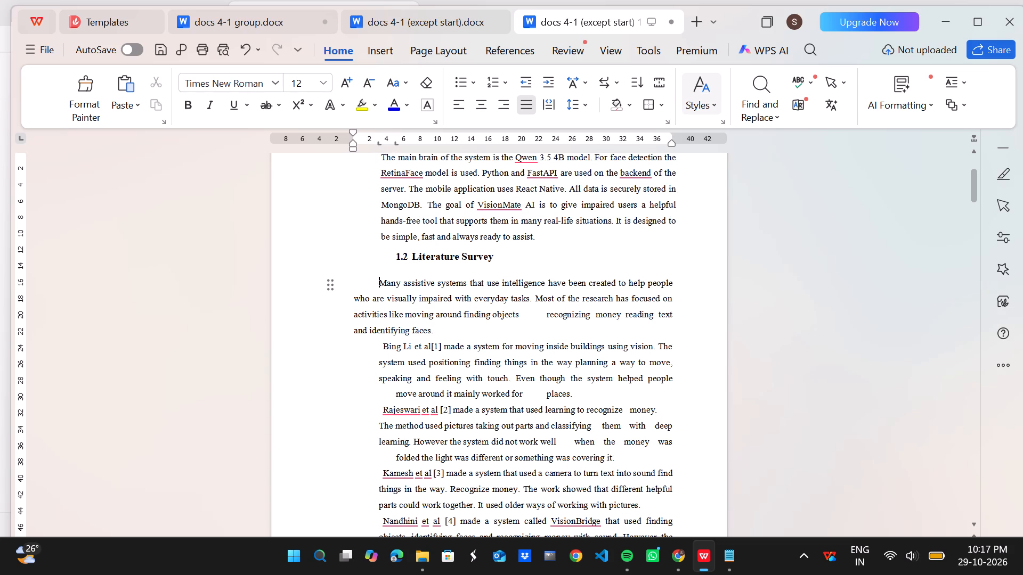
left_click(352, 298)
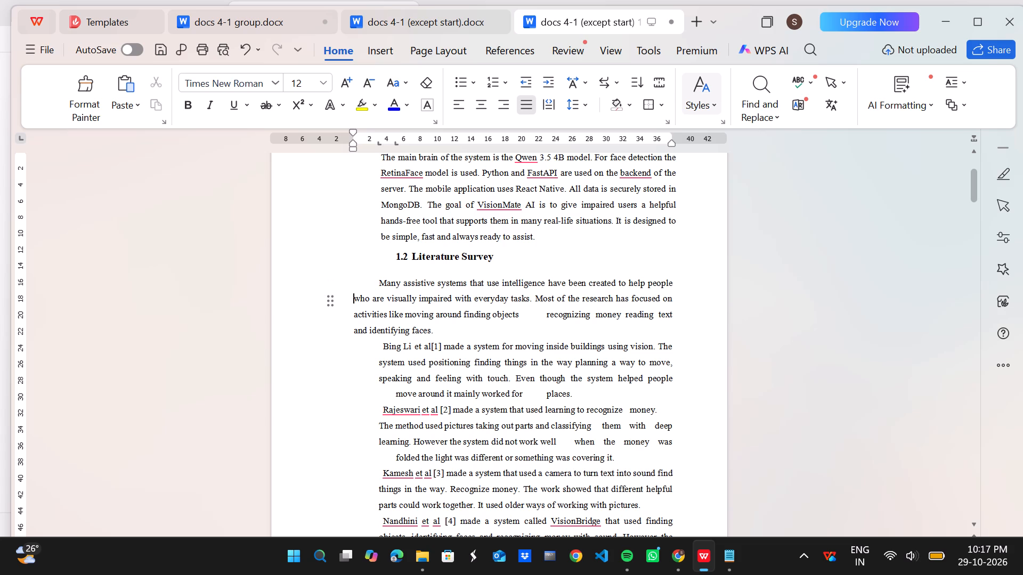
key("Tab")
left_click(351, 312)
key("Tab")
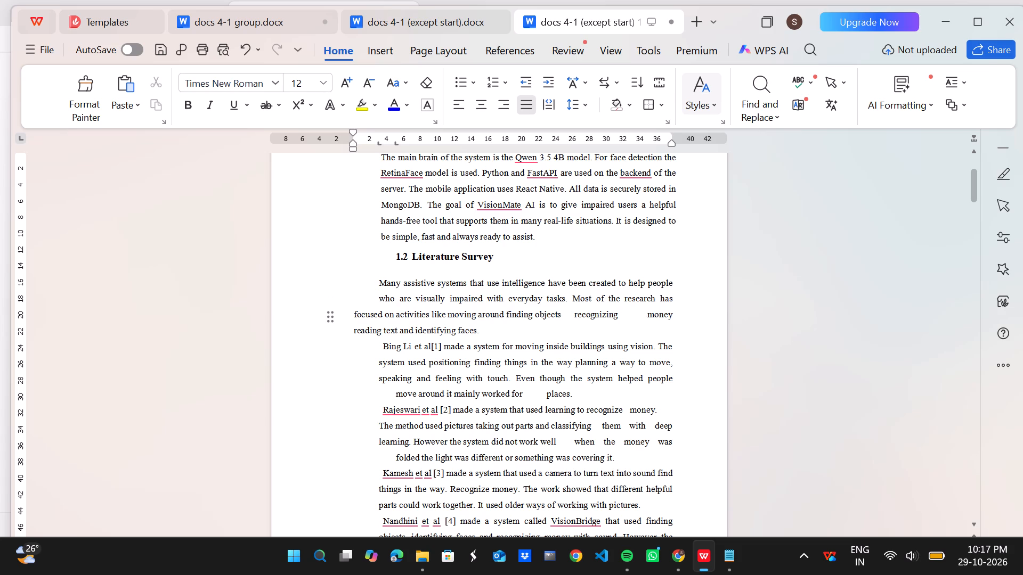
left_click(352, 331)
key("Tab")
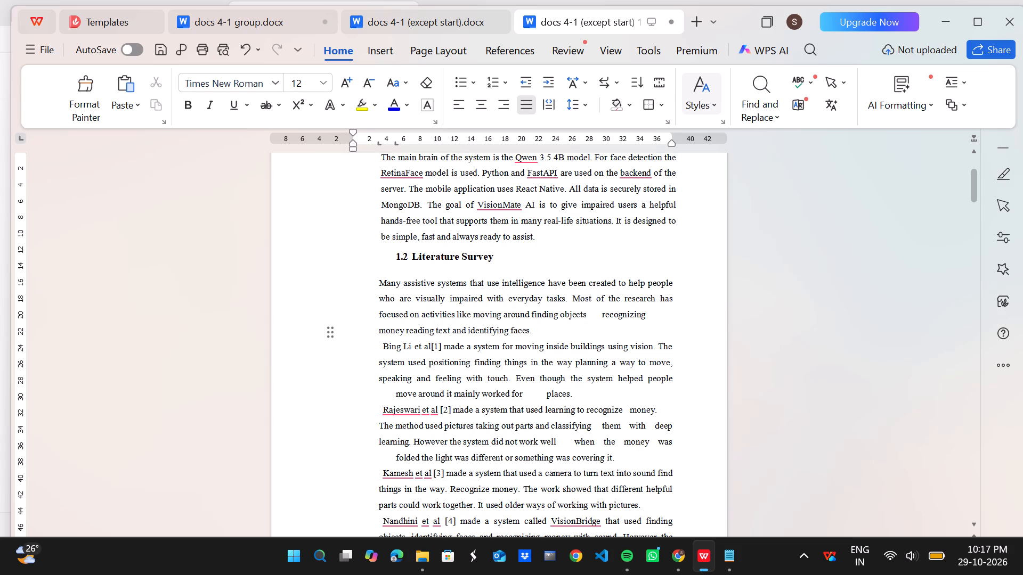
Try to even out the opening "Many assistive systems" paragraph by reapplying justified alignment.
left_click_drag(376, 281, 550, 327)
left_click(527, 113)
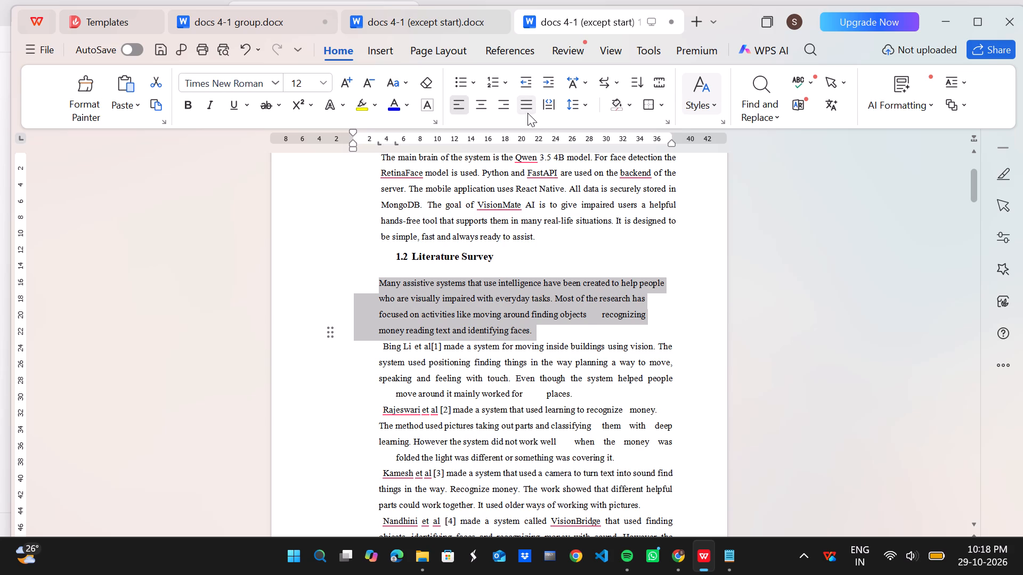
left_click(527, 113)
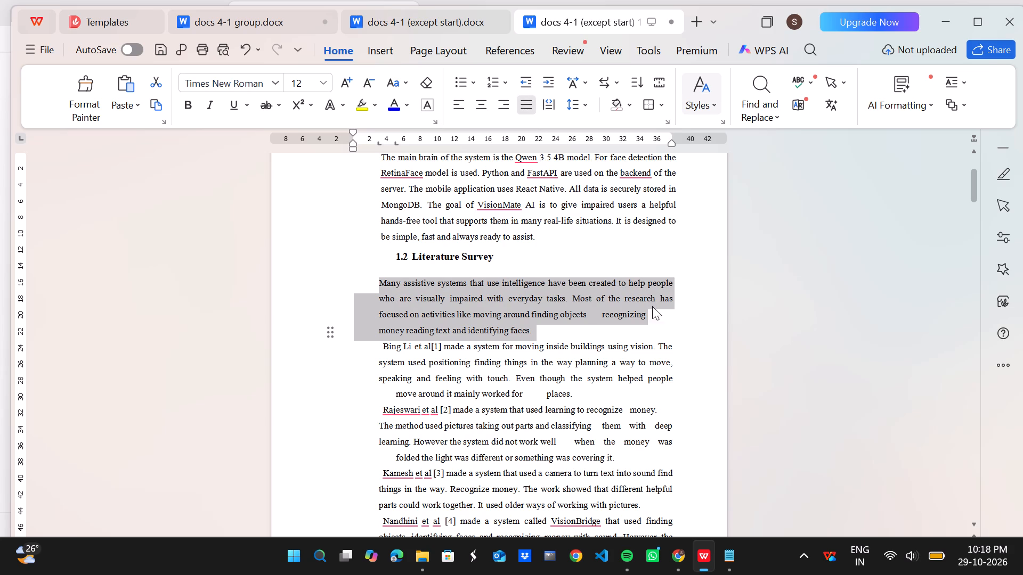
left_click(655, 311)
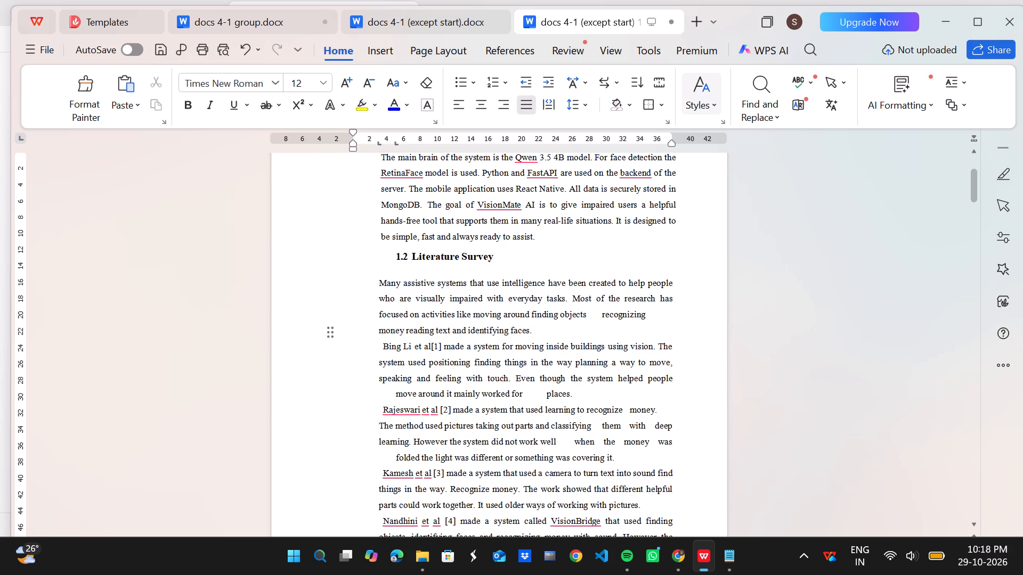
Remove the extra gap before "recognizing" in the opening paragraph, keeping its last line, "money reading text", indented.
left_click(602, 313)
key("BackSpace")
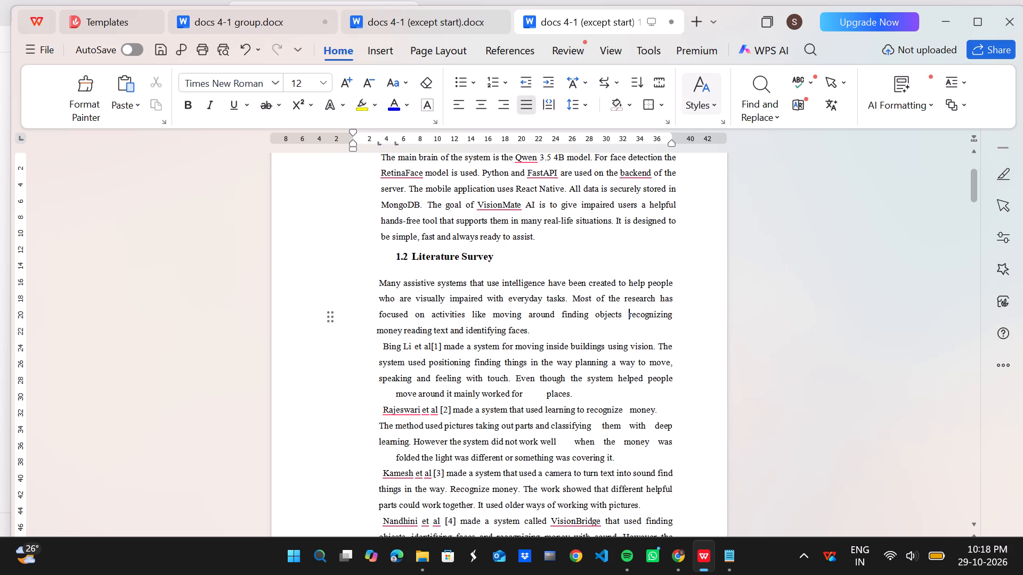
left_click(378, 326)
key("space")
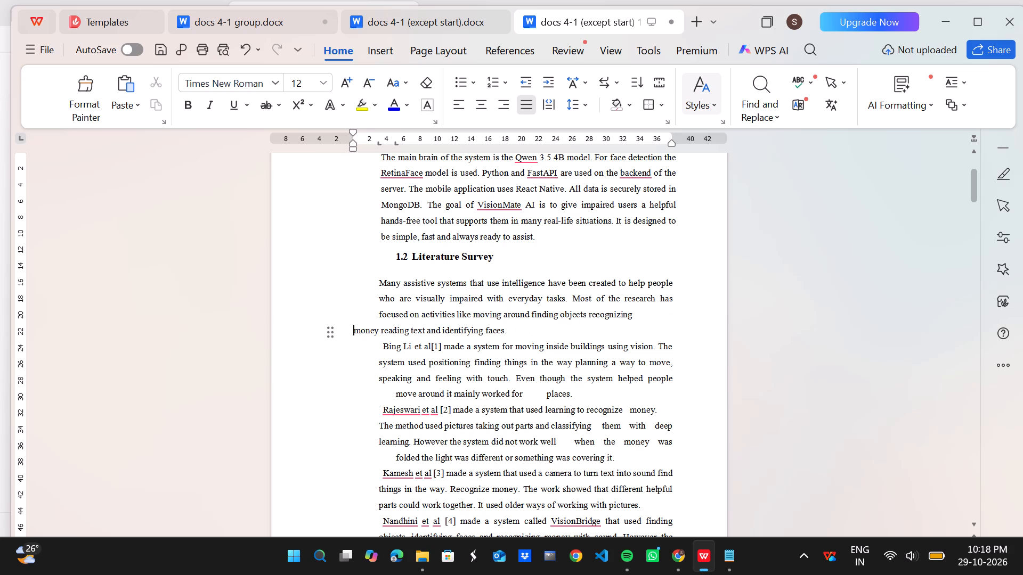
key("ctrl+z")
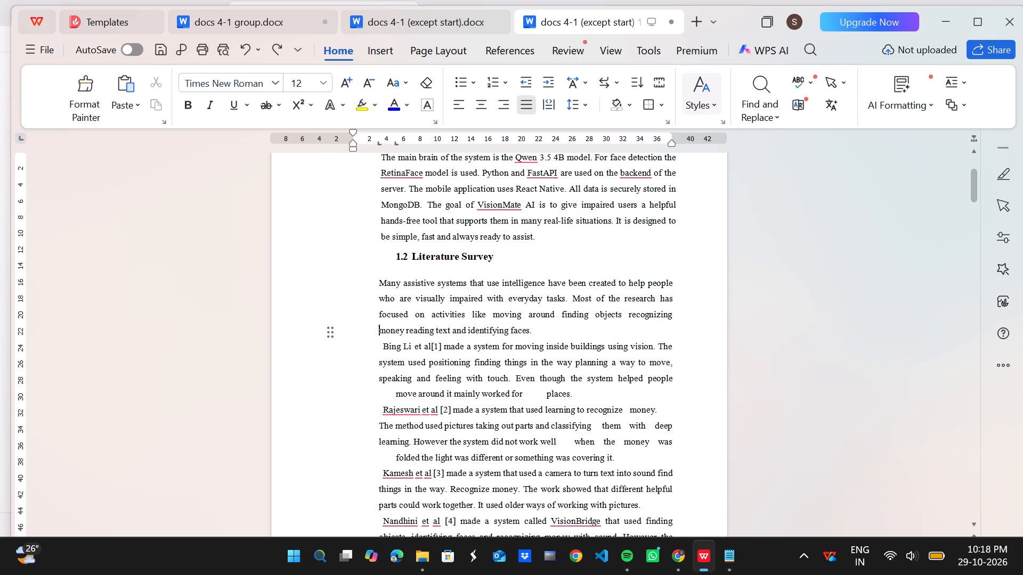
Replace the [1] paragraph's indent with six spaces before its first line and one tab stop before its second and third lines.
scroll(495, 362, "down", 1)
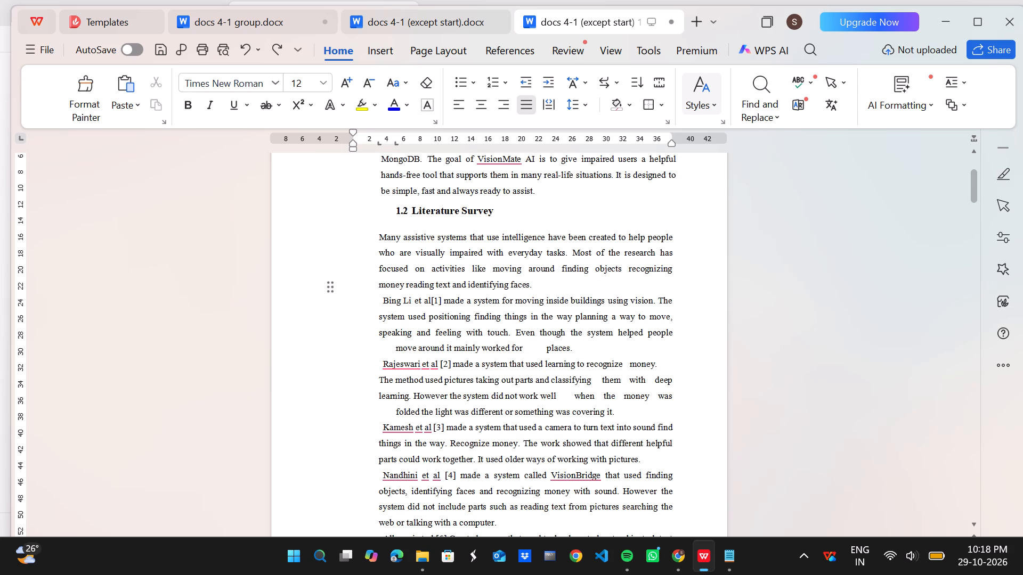
left_click(384, 302)
key("BackSpace")
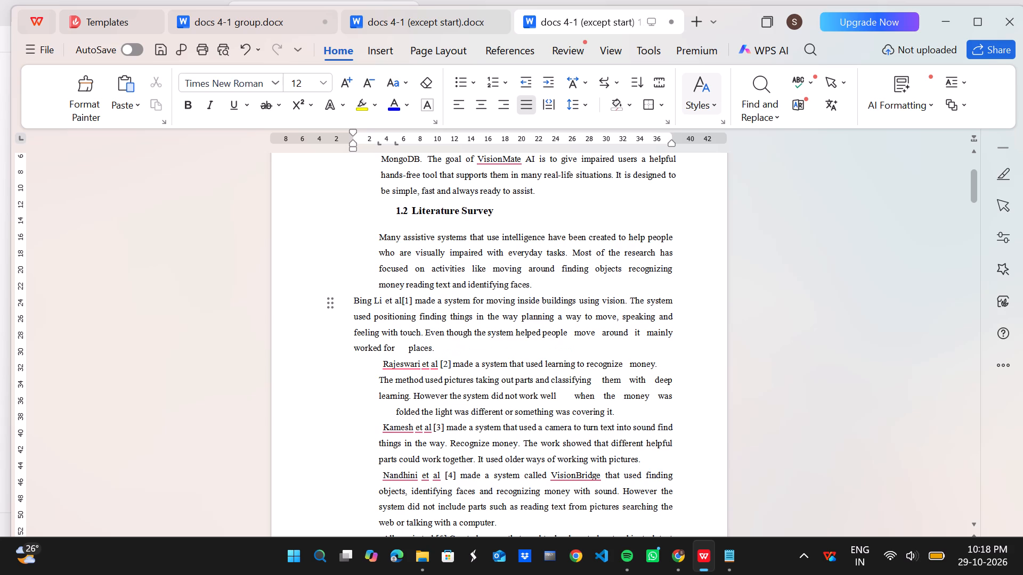
key("space")
key("space")
key("space")
key("space")
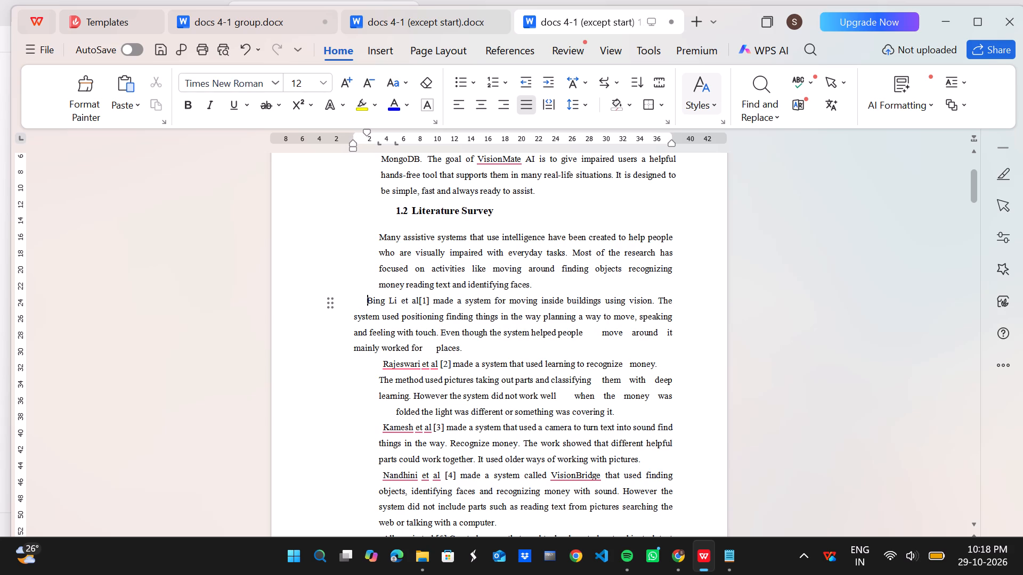
key("space")
key("space")
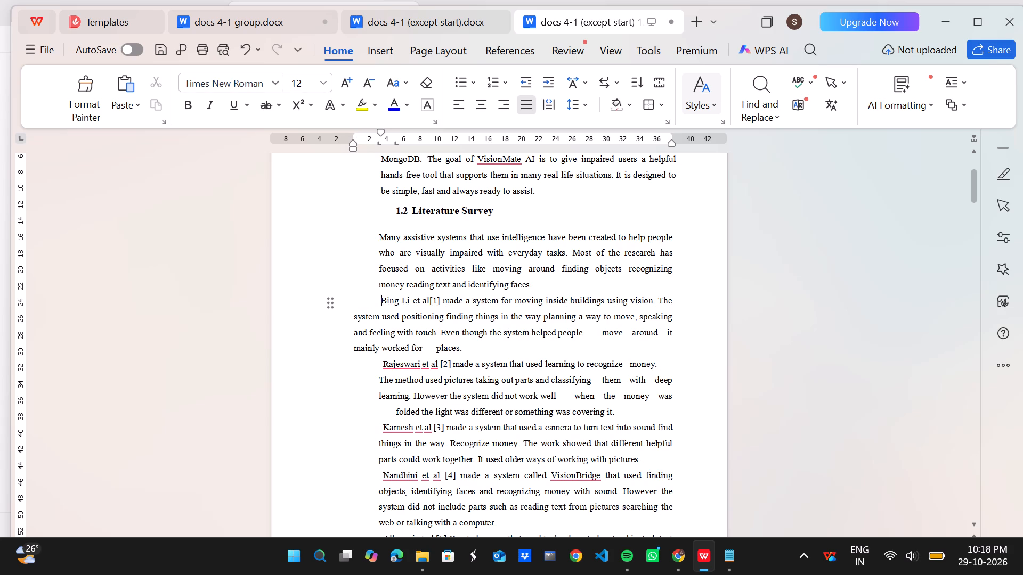
left_click(352, 321)
key("Tab")
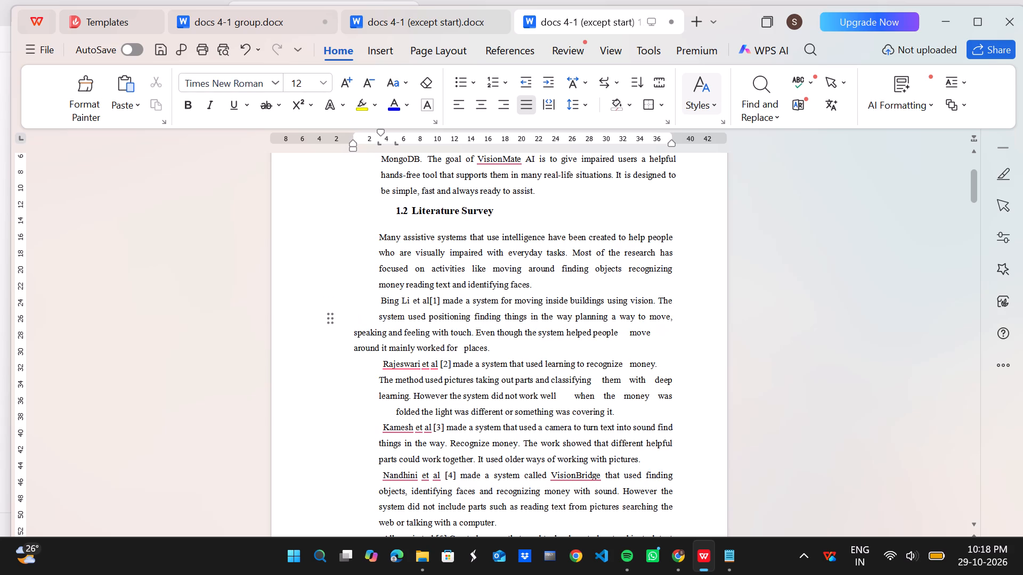
left_click(353, 333)
key("Tab")
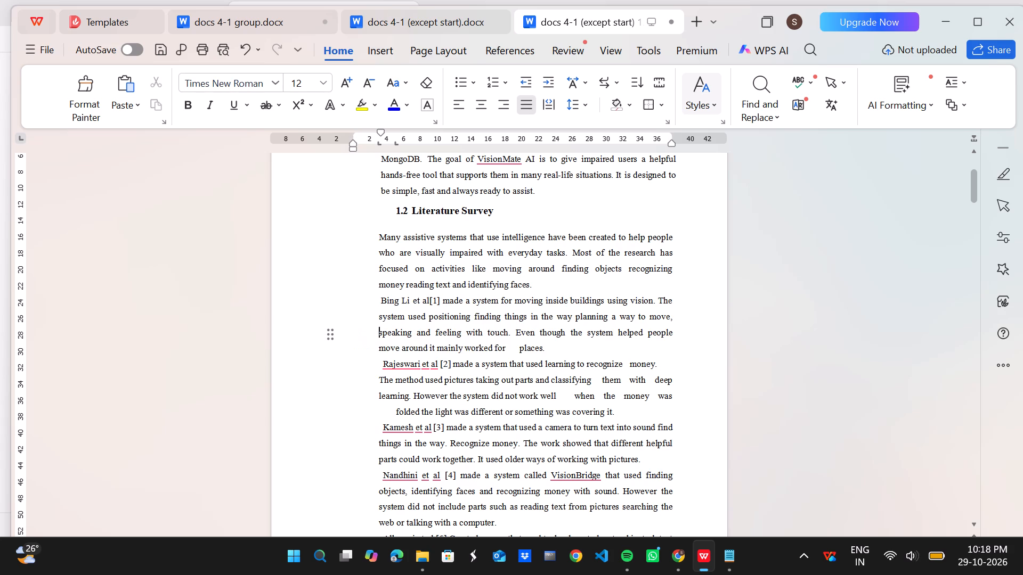
Remove the extra gap before "places" in the last line of the [1] paragraph.
left_click_drag(380, 302, 556, 352)
left_click(556, 352)
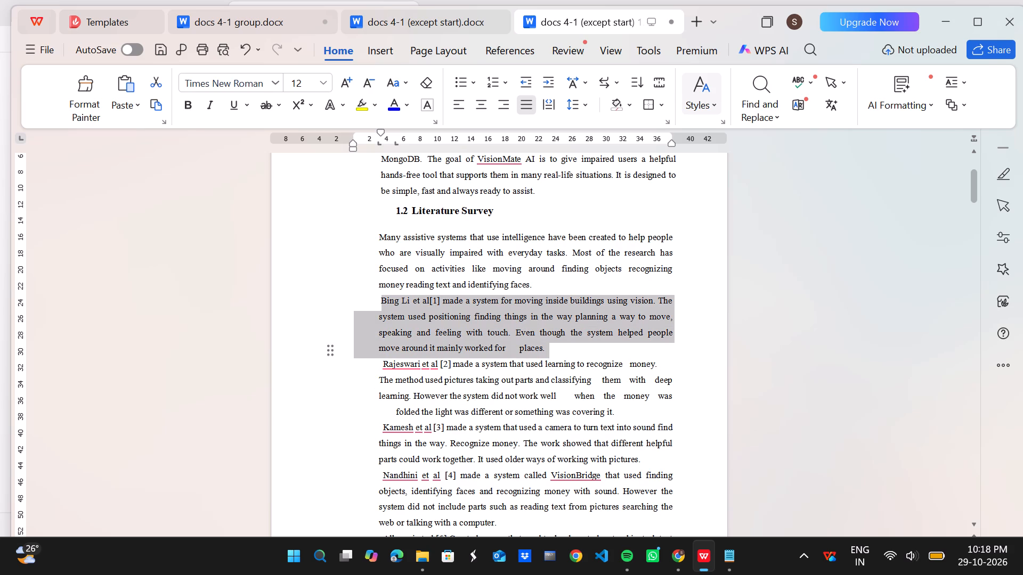
left_click(519, 349)
key("BackSpace")
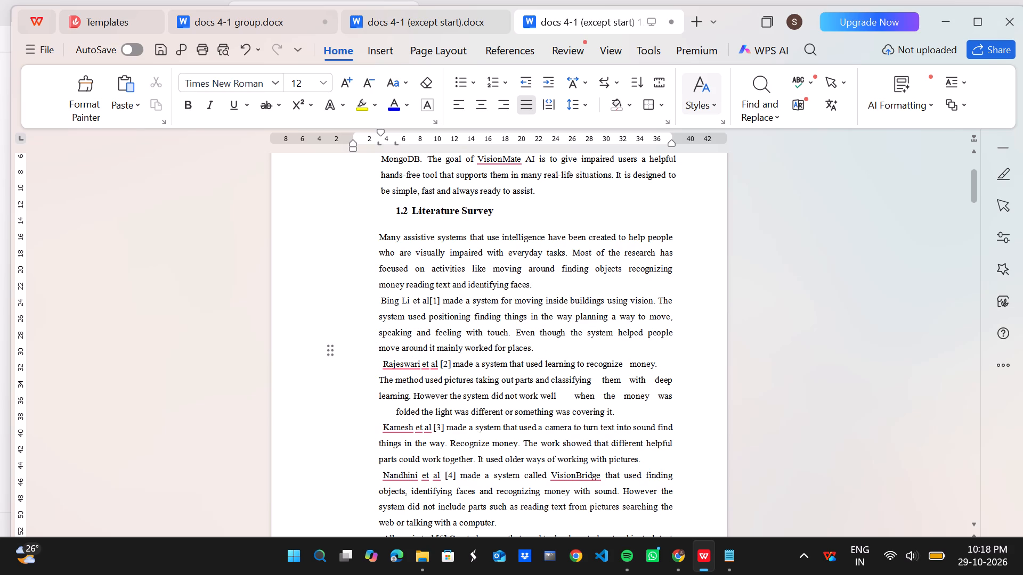
left_click_drag(378, 302, 516, 348)
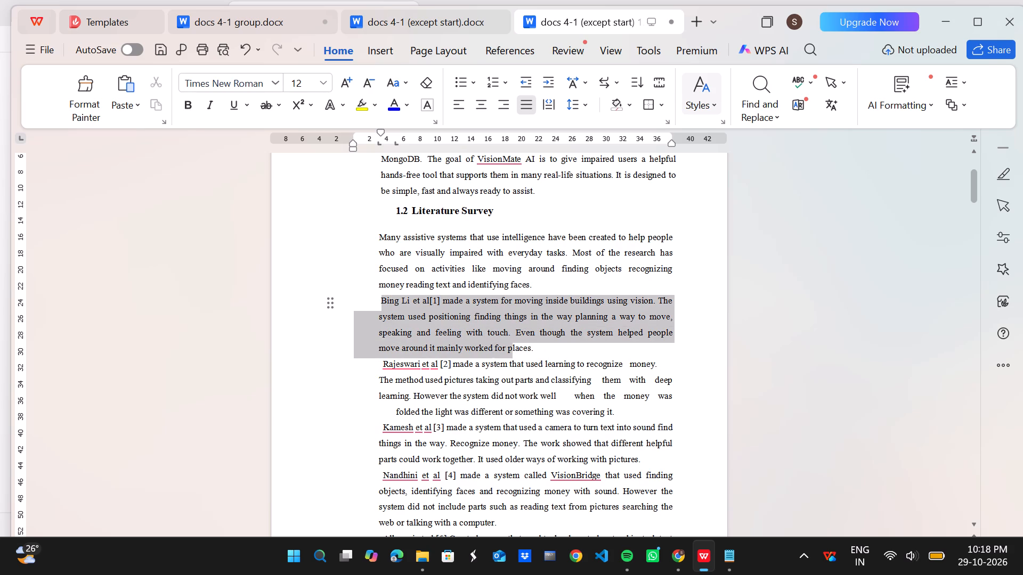
left_click_drag(516, 348, 539, 348)
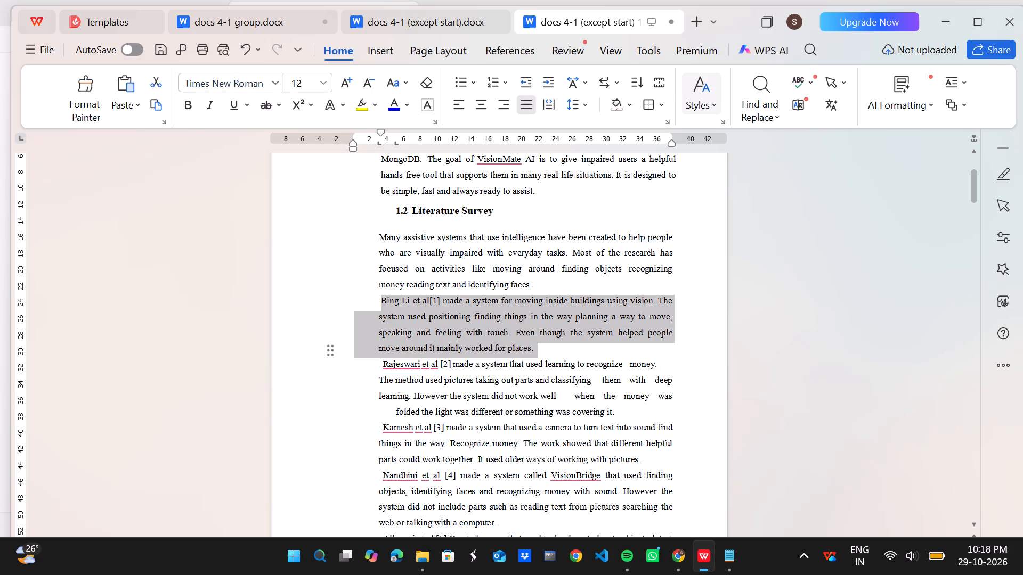
left_click(645, 379)
Replace the [2] paragraph's indent with one tab stop at the start of each of its first three lines.
scroll(645, 379, "down", 1)
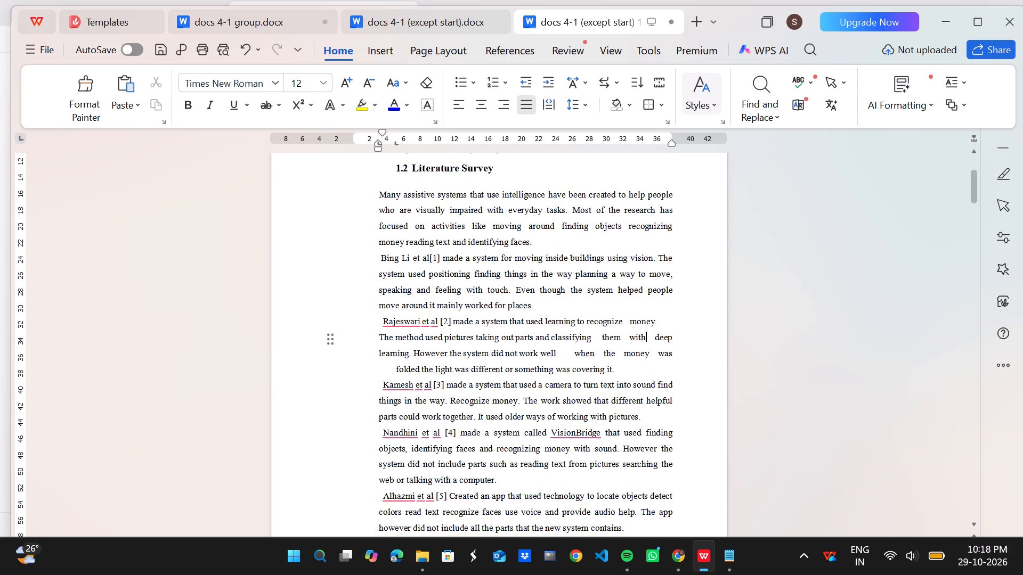
left_click(384, 322)
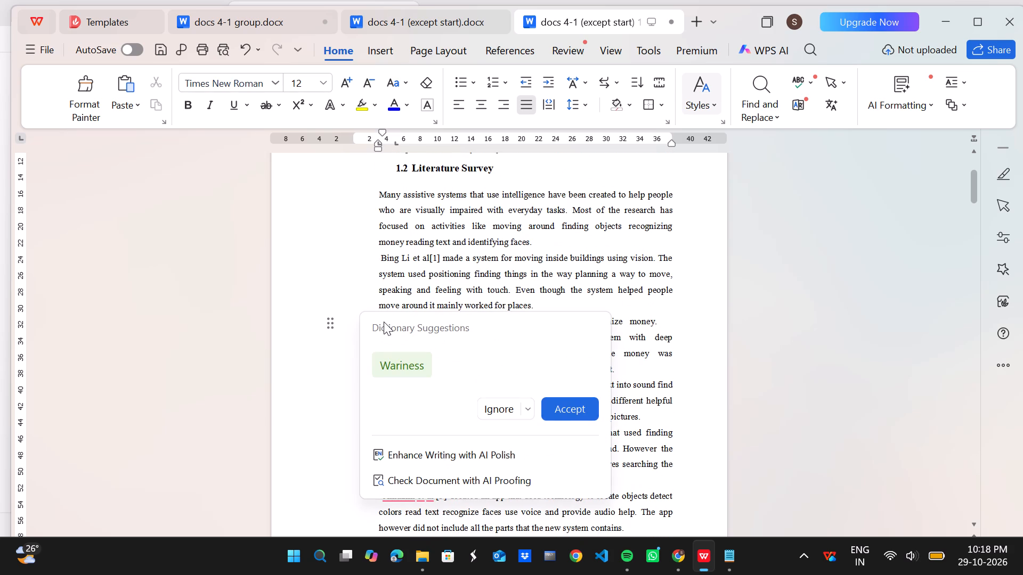
left_click(354, 255)
left_click(381, 328)
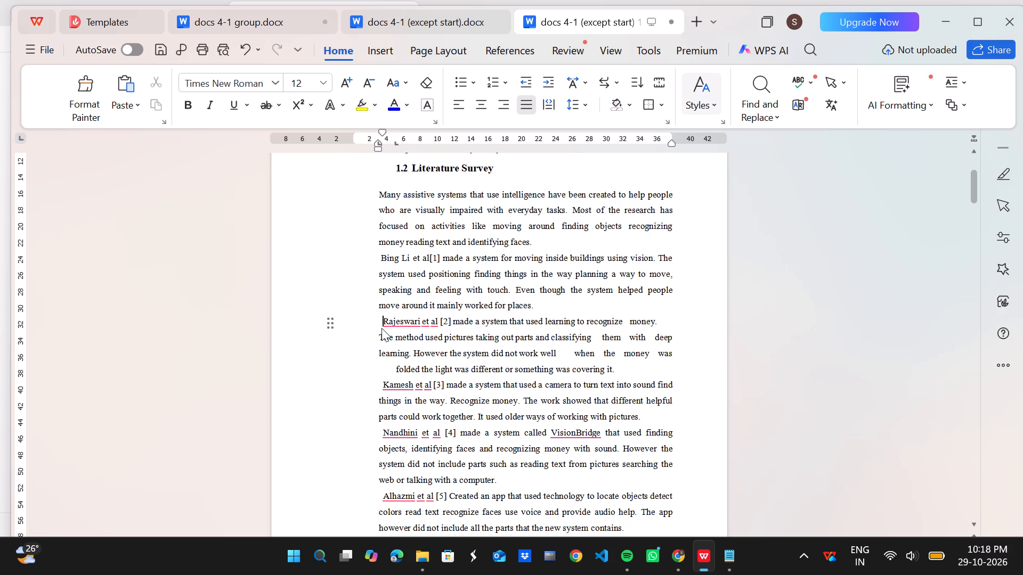
key("BackSpace")
key("Tab")
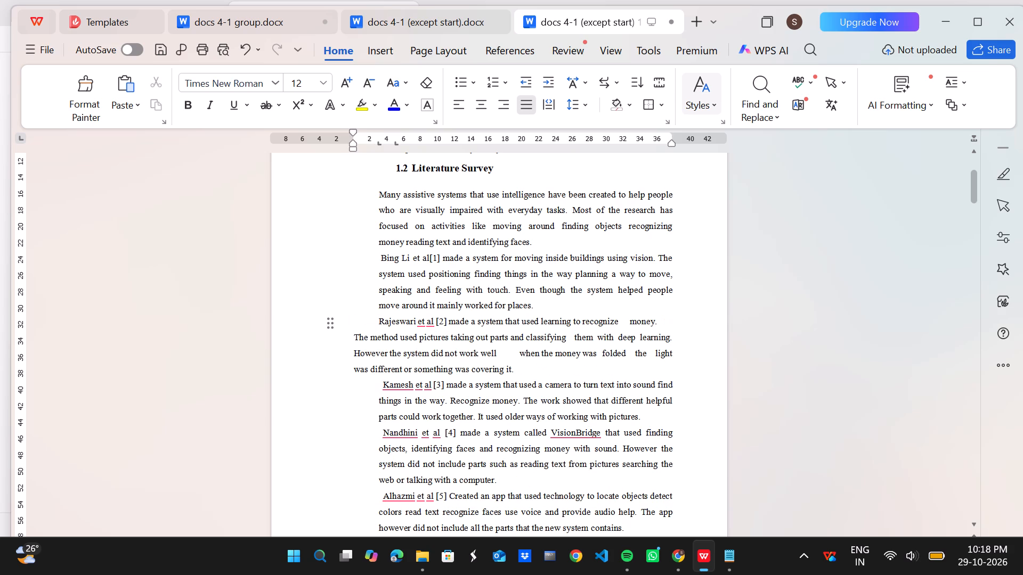
left_click(350, 339)
key("Tab")
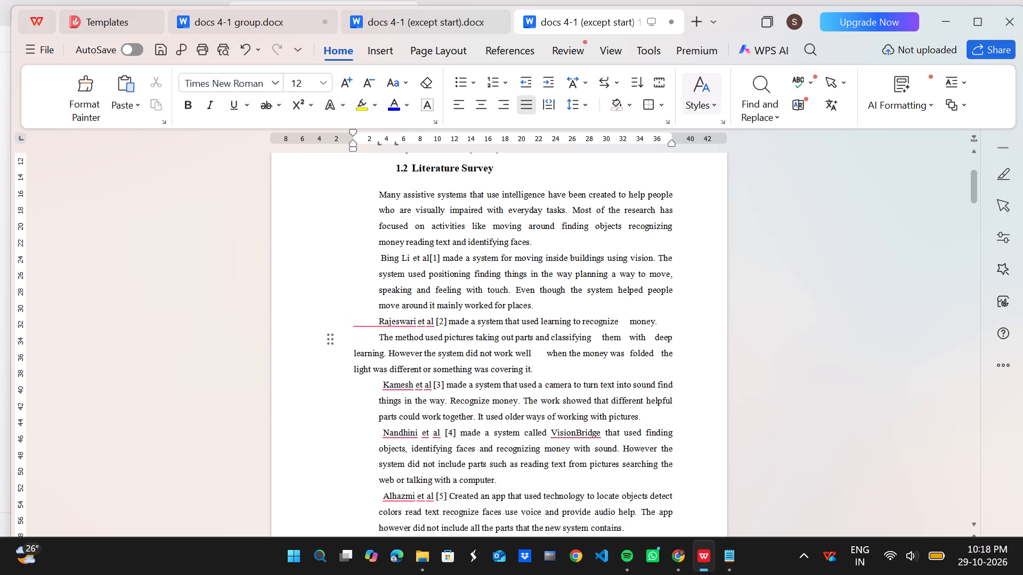
left_click(352, 348)
key("Tab")
Remove the gaps before "when", "them" and "However" in the [2] paragraph.
left_click(574, 352)
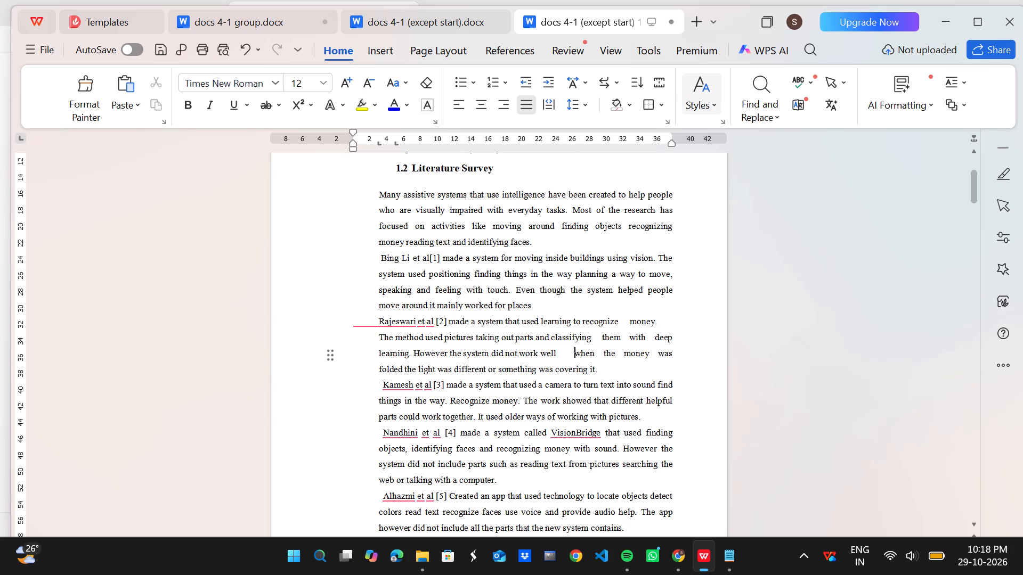
key("BackSpace")
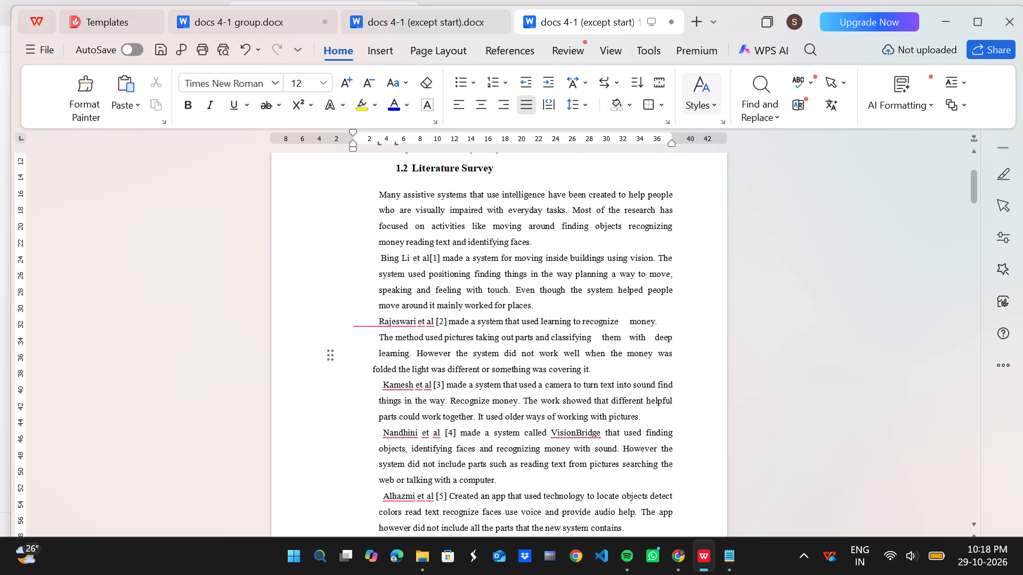
left_click(601, 335)
key("BackSpace")
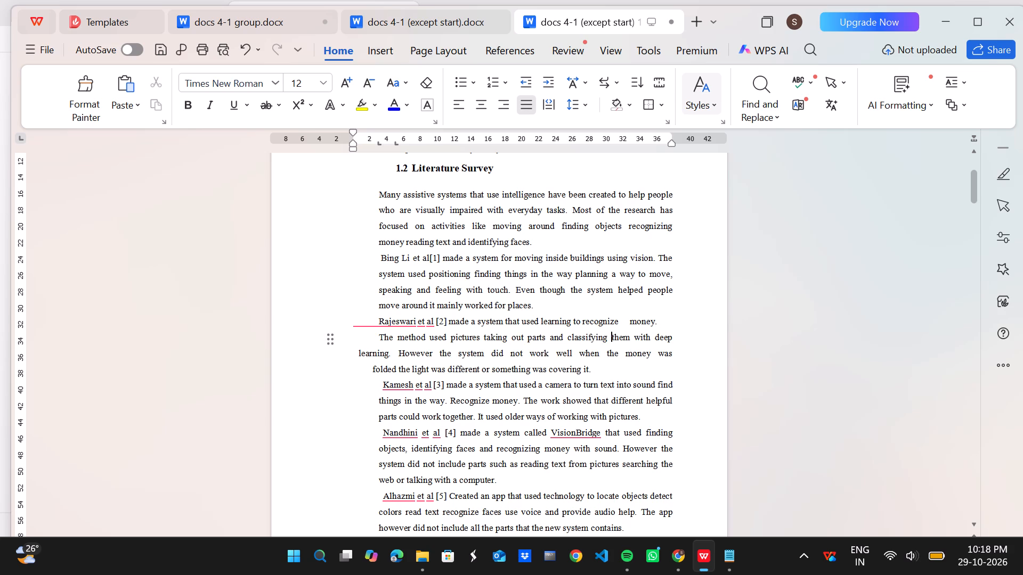
left_click(357, 349)
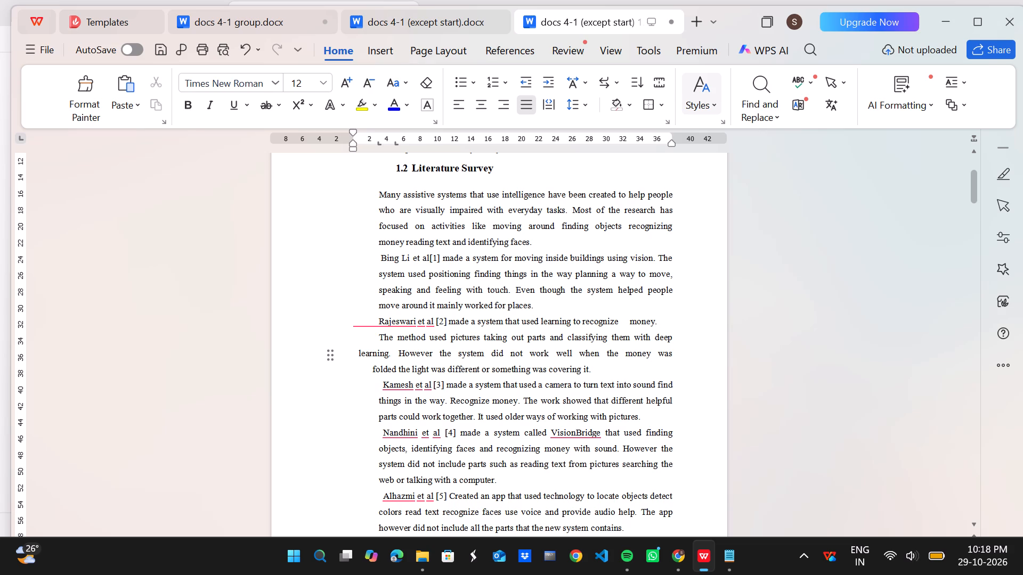
left_click(396, 355)
key("BackSpace")
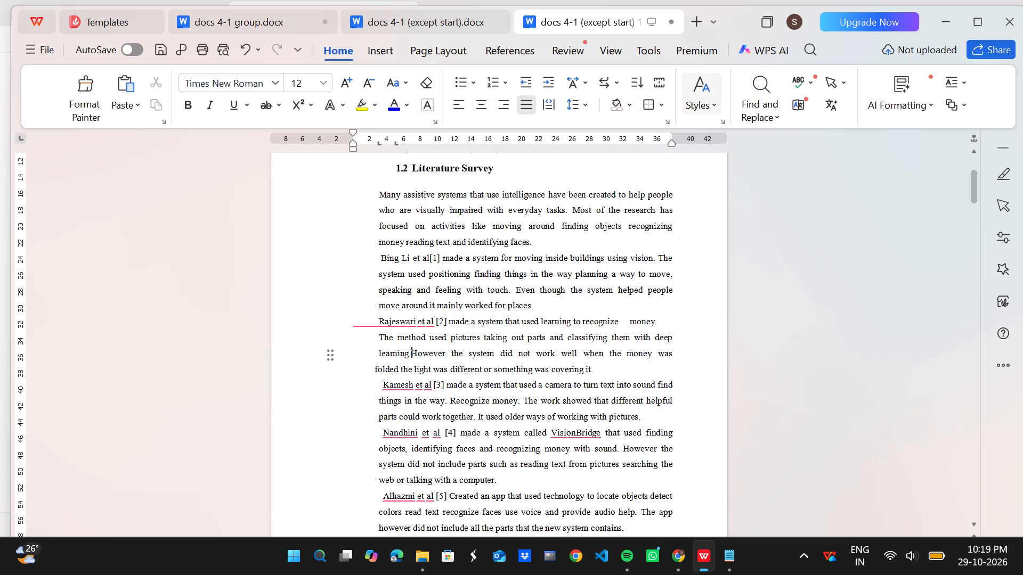
Indent the "folded the light" line of the [2] paragraph by one tab stop, then undo the last change.
left_click(375, 370)
key("Tab")
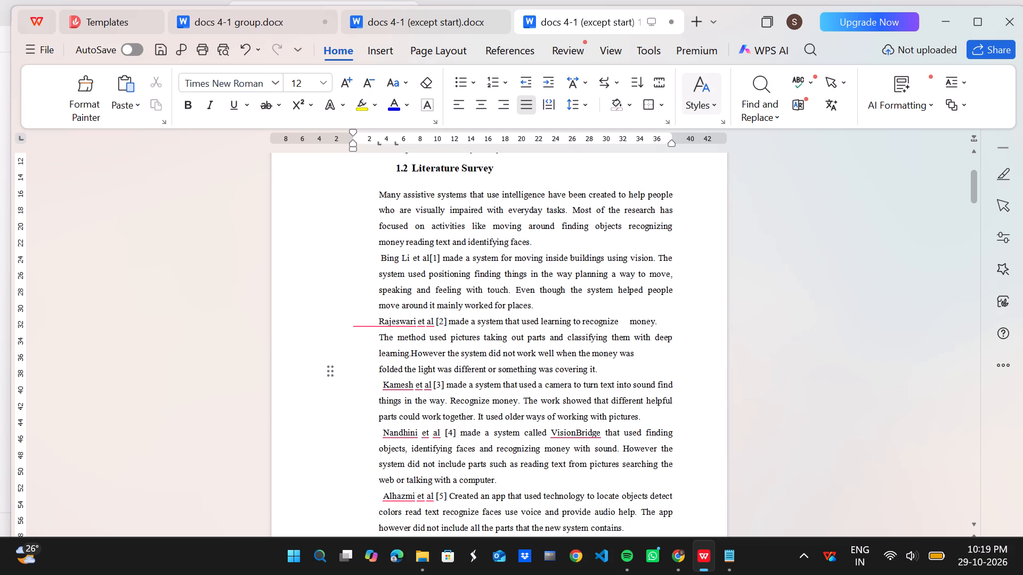
key("ctrl+z")
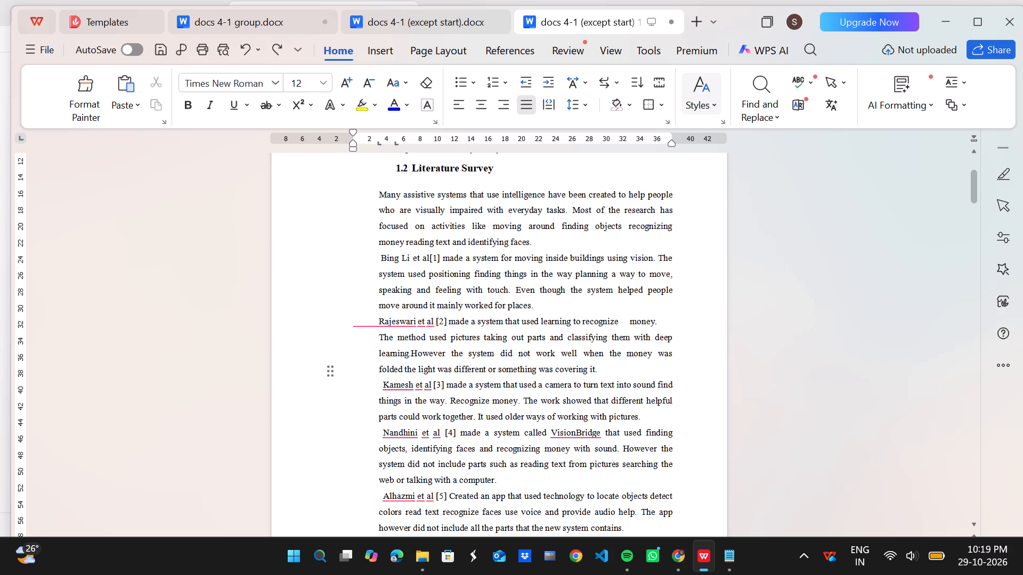
Remove the extra gaps before "money" and "The" in the [2] paragraph and re-enter the single space before "used".
left_click(628, 319)
key("BackSpace")
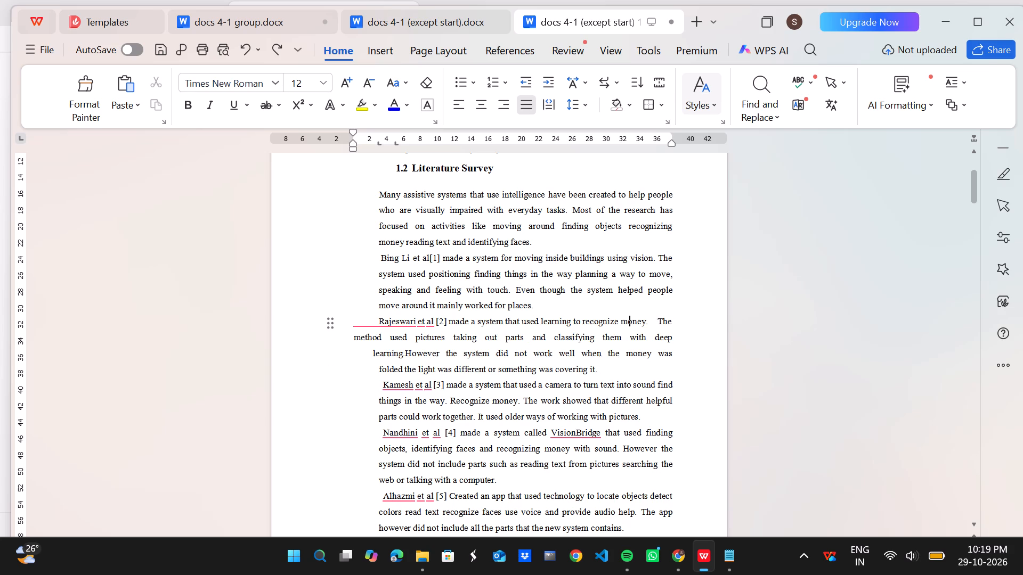
left_click(657, 321)
key("BackSpace")
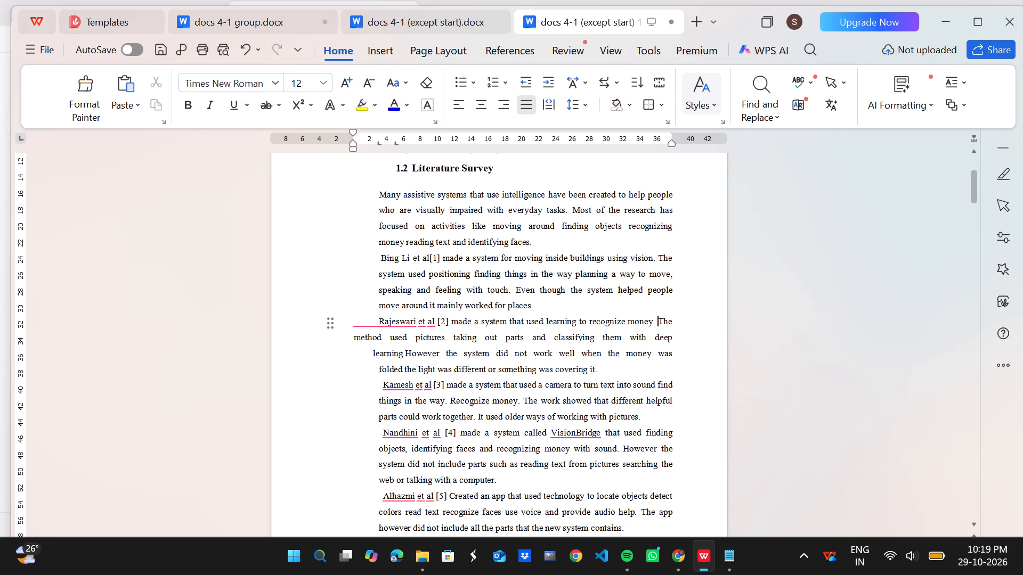
left_click(390, 336)
key("BackSpace")
key("space")
Indent the "method used pictures" line of the [2] paragraph by one tab stop and align the start of the "learning" line with it.
left_click(349, 336)
key("Tab")
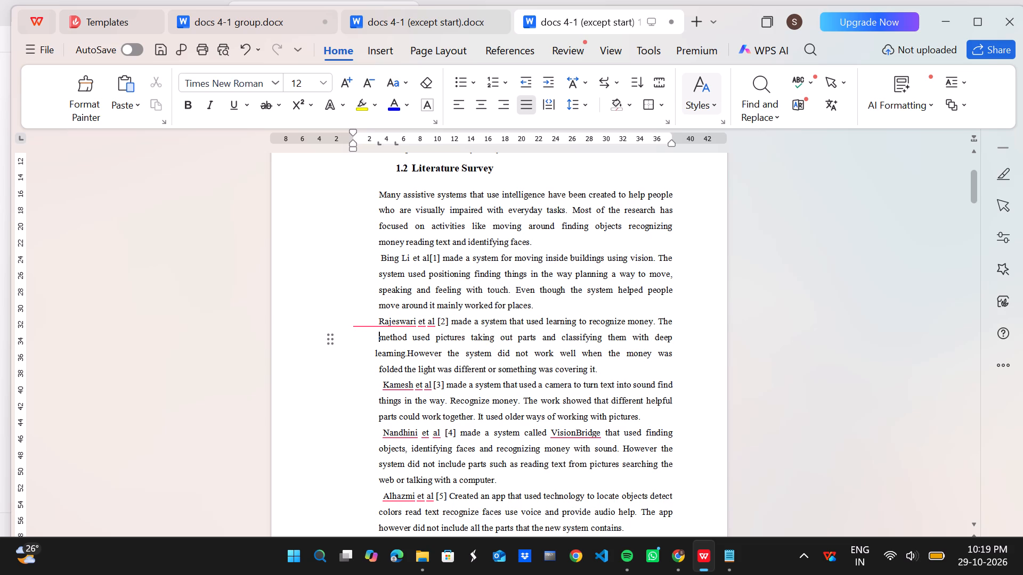
left_click(372, 353)
key("space")
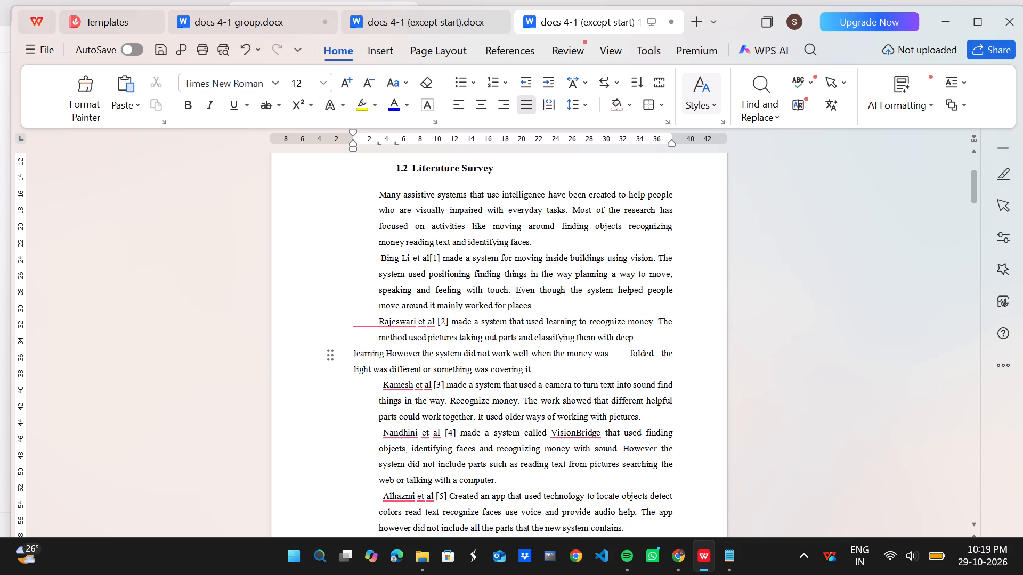
key("BackSpace")
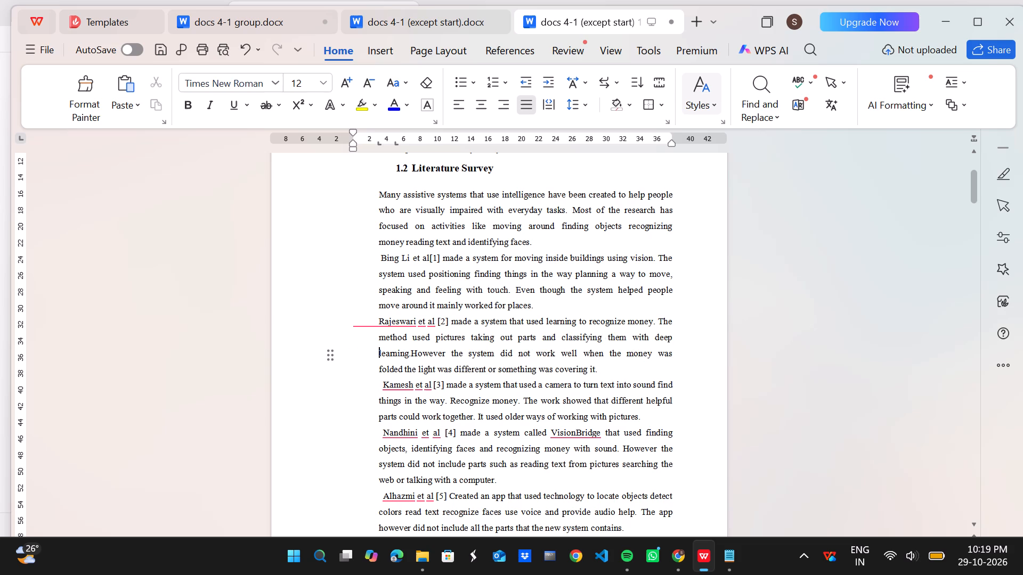
left_click_drag(380, 319, 584, 372)
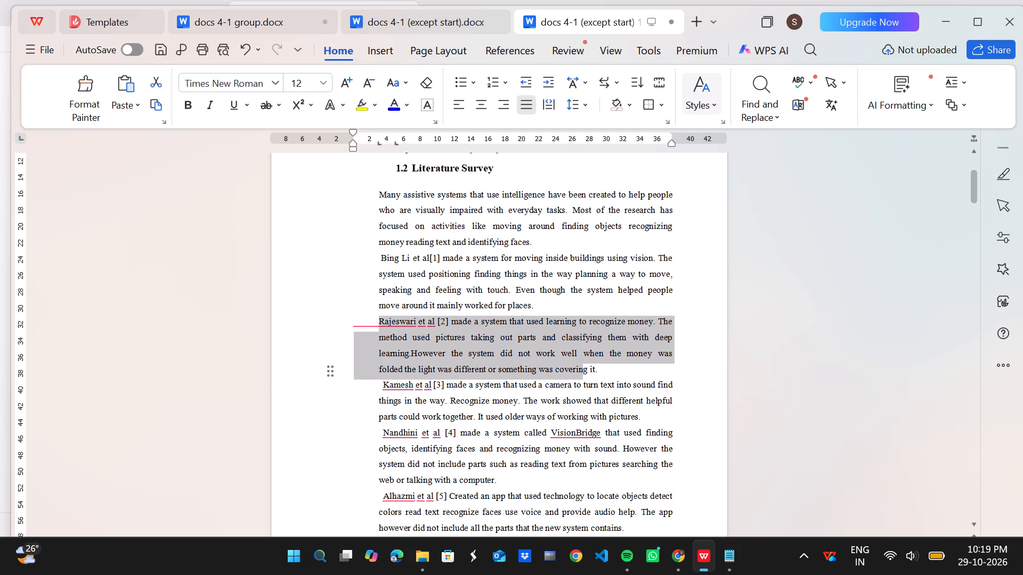
left_click_drag(584, 372, 602, 372)
left_click(732, 257)
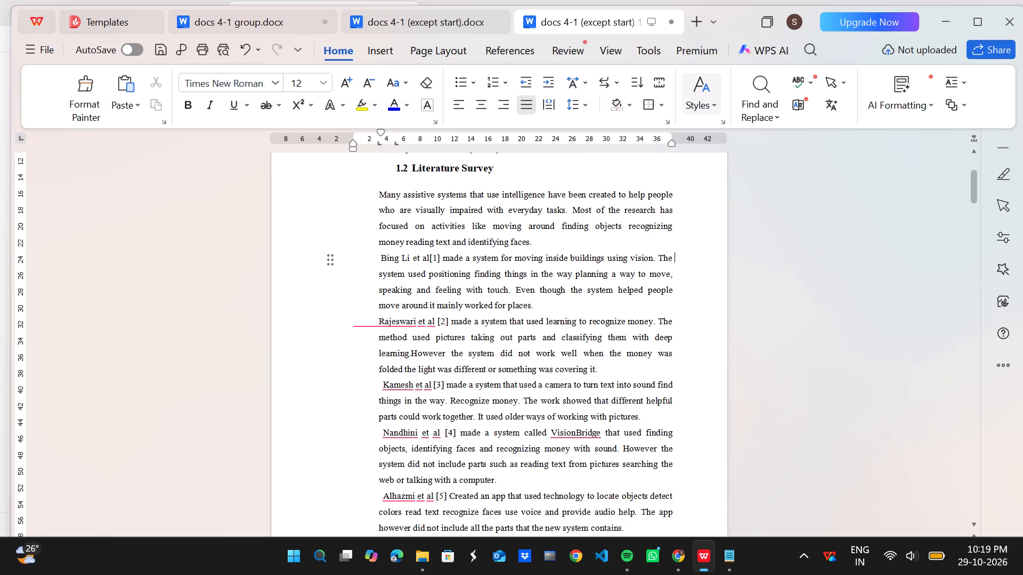
Replace the leading indent of the [3] paragraph with one tab stop and indent its "things" and "parts" lines to match.
left_click(382, 388)
key("BackSpace")
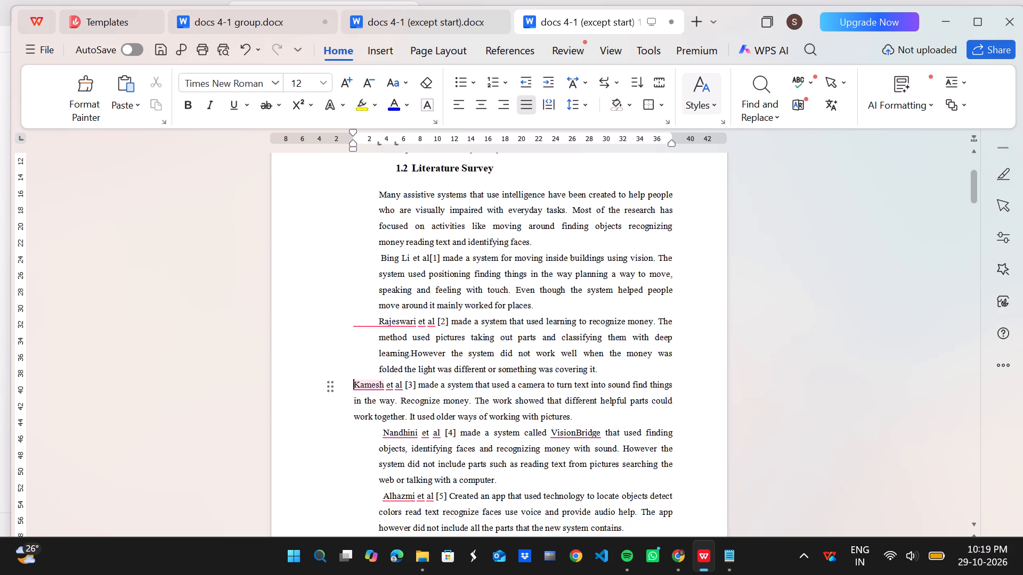
key("Tab")
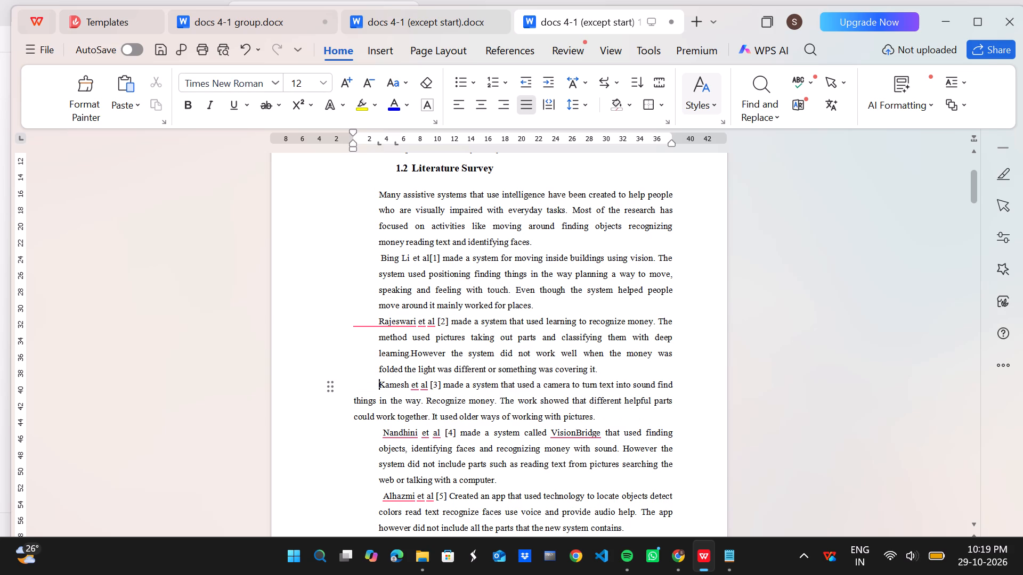
left_click(355, 401)
key("Left")
key("Tab")
left_click(353, 416)
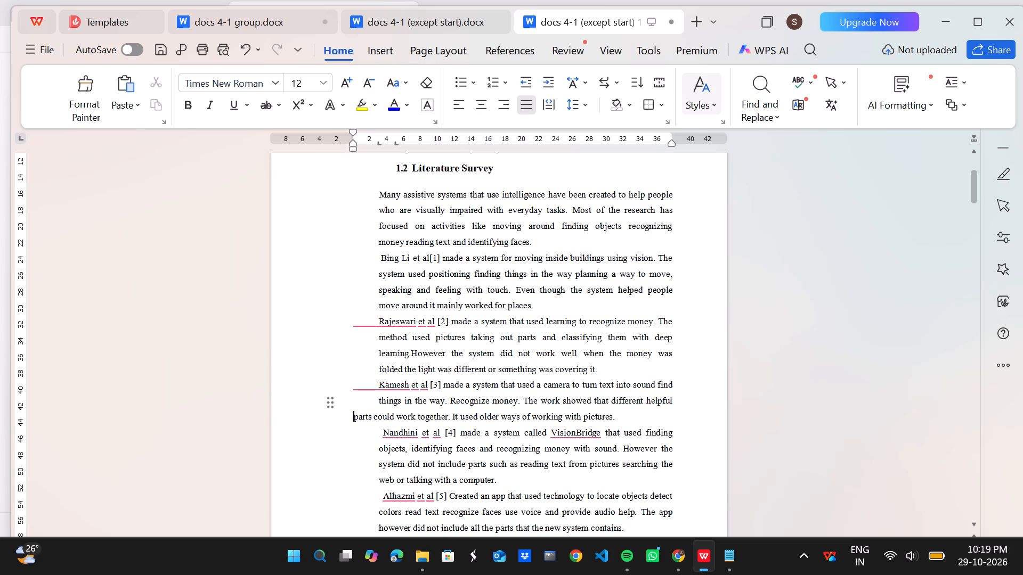
key("Tab")
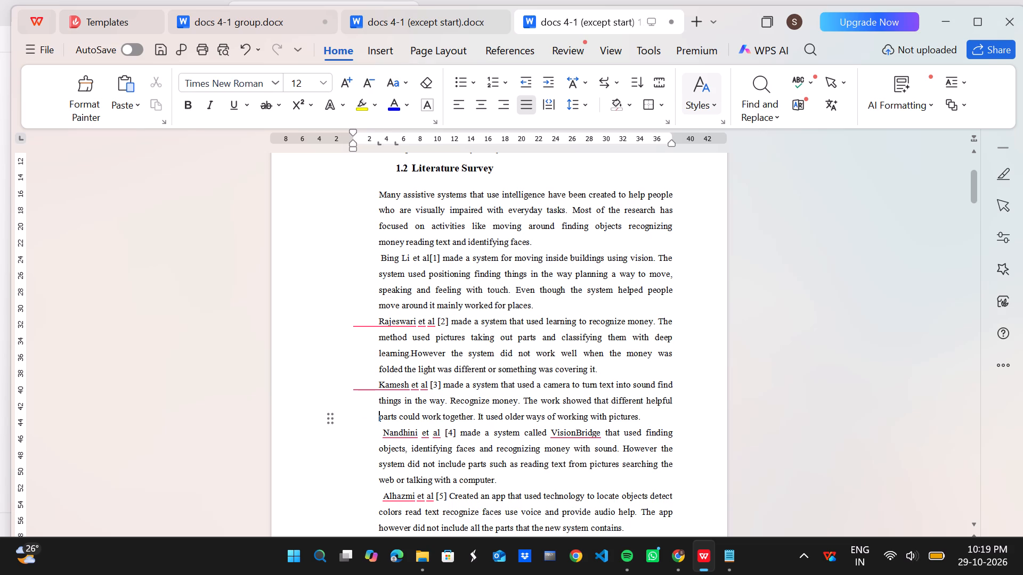
Replace the leading indent of the [4] paragraph with one tab stop and indent its three following lines to match.
left_click(382, 430)
key("BackSpace")
key("Tab")
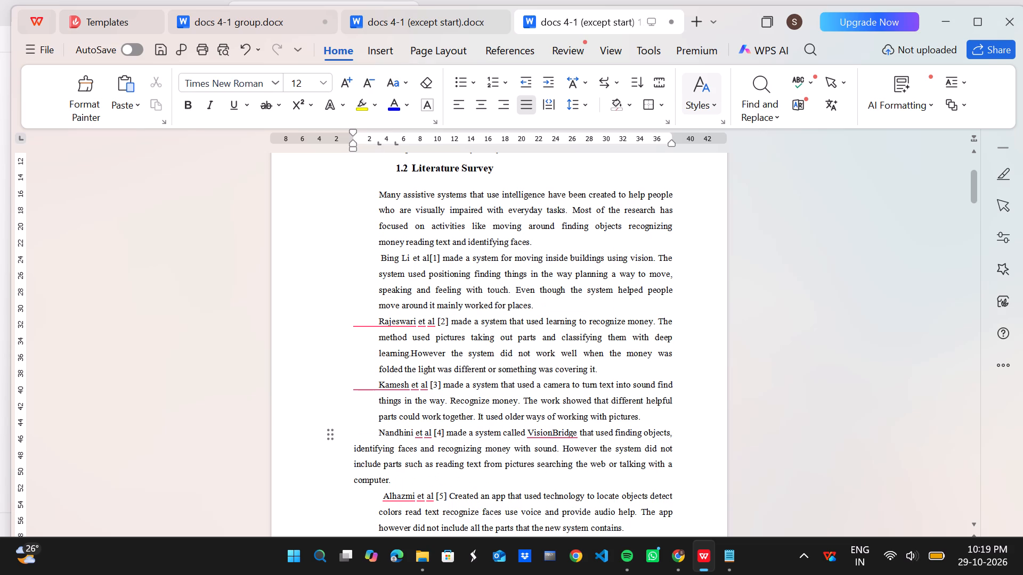
left_click(352, 448)
key("Tab")
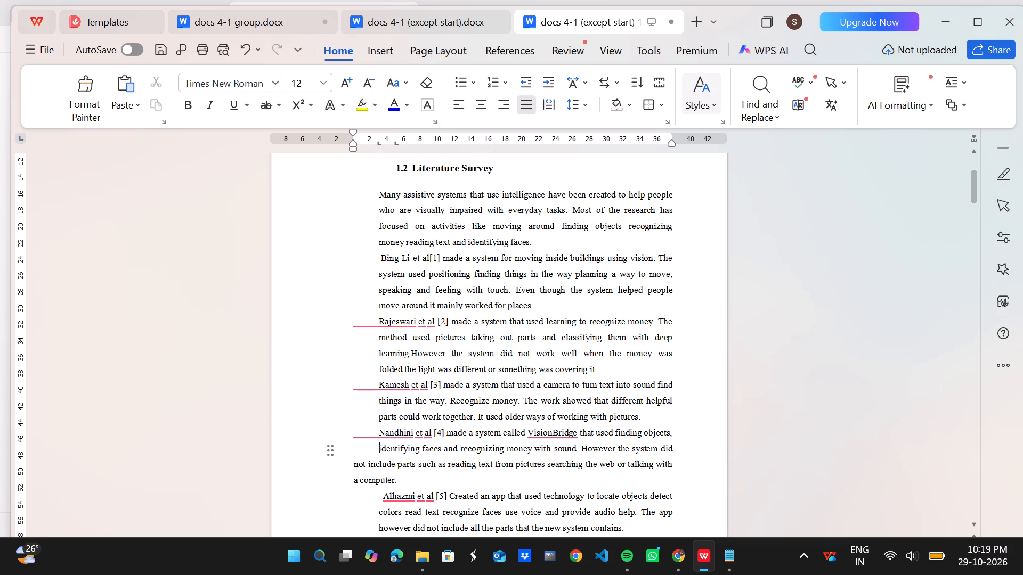
left_click(351, 465)
key("Tab")
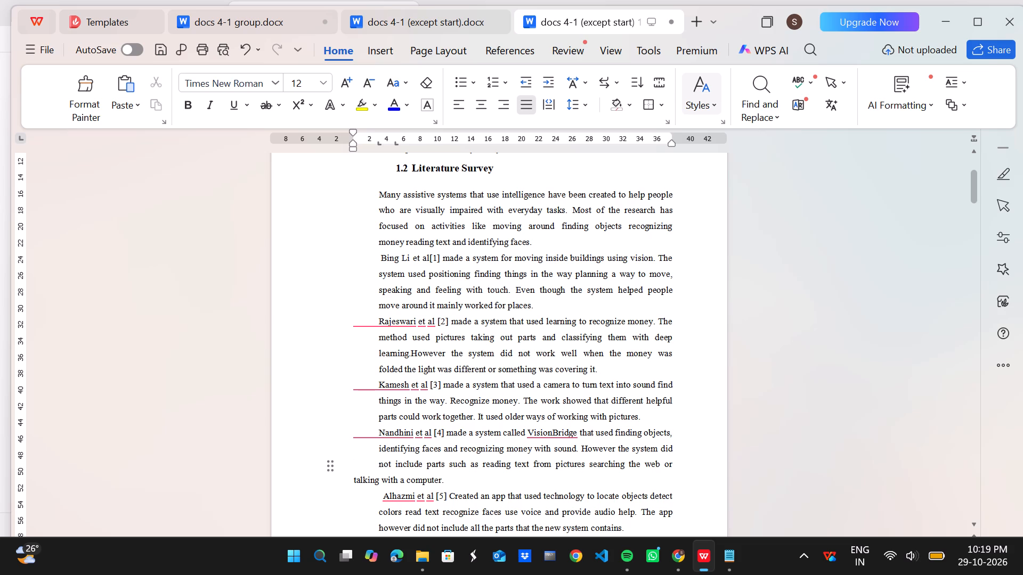
left_click(353, 480)
key("Tab")
Replace the leading indent of the [5] paragraph with one tab stop and indent its "colors" and "however" lines to match.
scroll(525, 417, "down", 1)
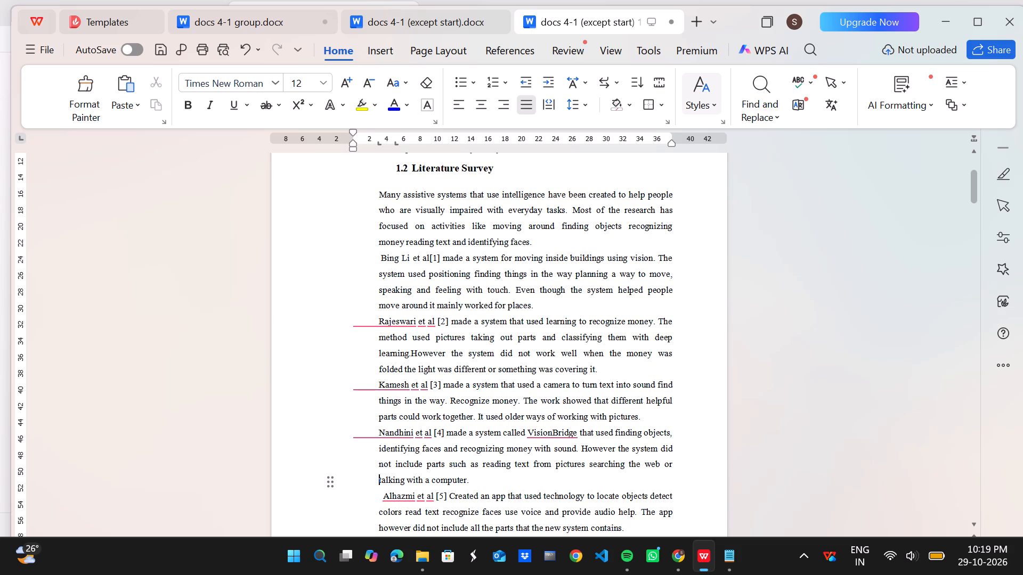
scroll(525, 417, "down", 3)
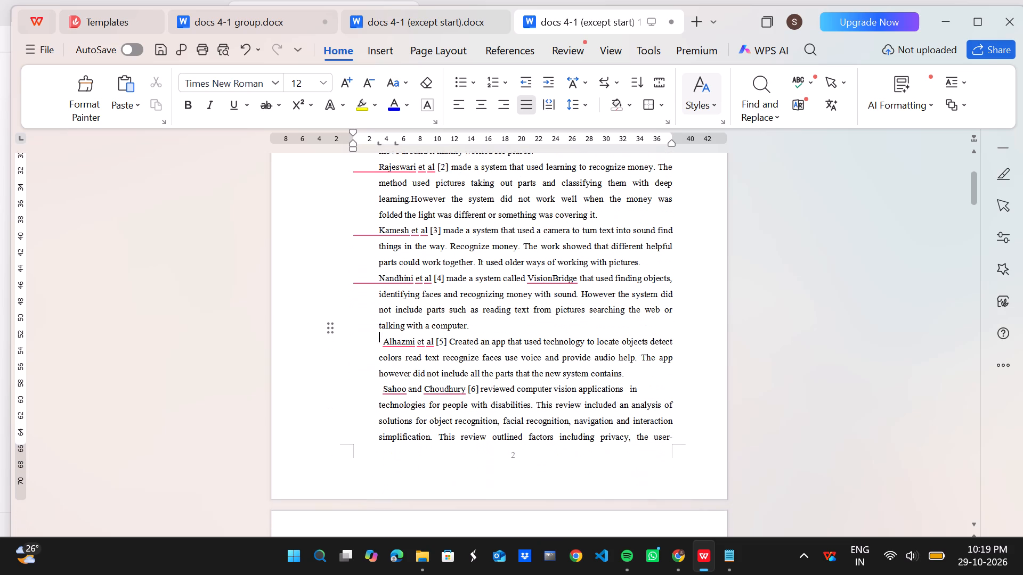
scroll(525, 417, "down", 1)
left_click(385, 325)
key("BackSpace")
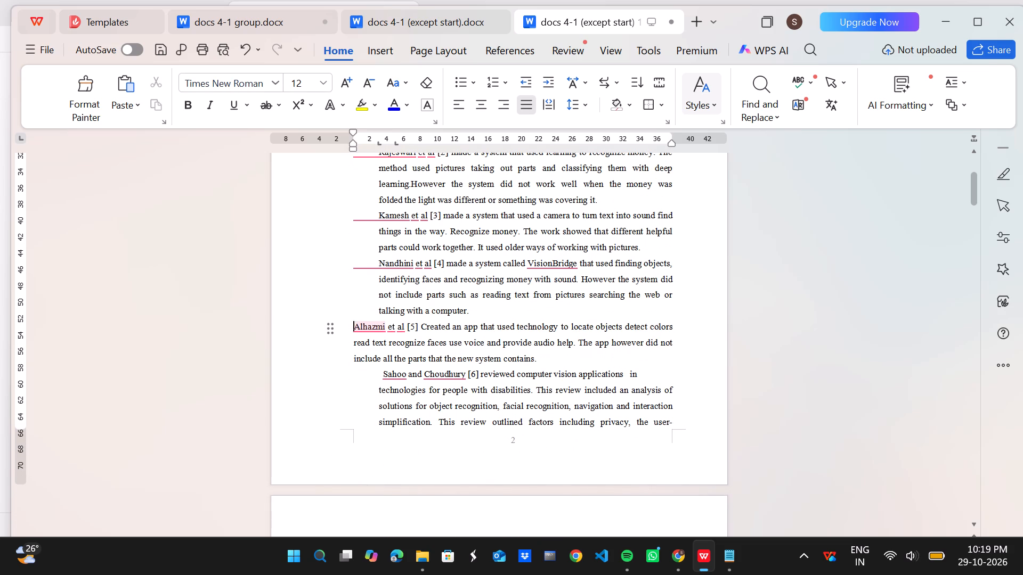
key("Tab")
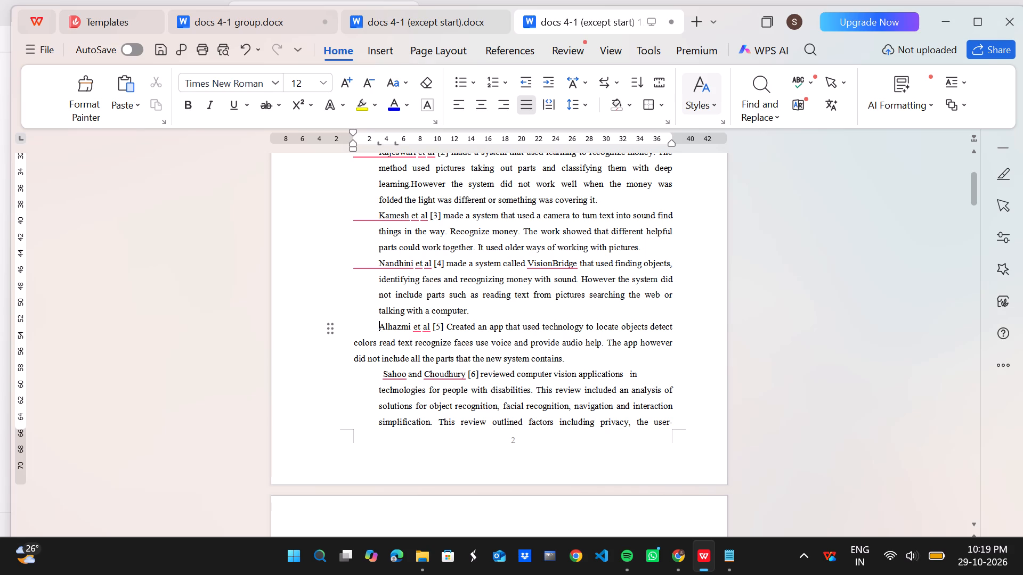
left_click(354, 343)
key("Tab")
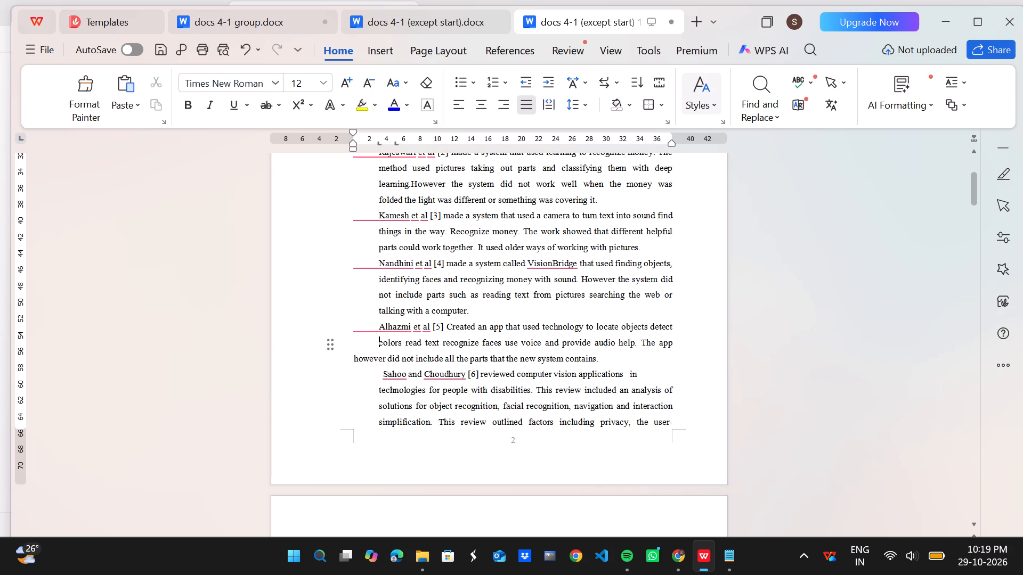
left_click(352, 358)
key("Tab")
Replace the leading indent of the [6] paragraph with one tab stop and indent its "technologies", "solutions" and "simplification" lines to match.
left_click(385, 378)
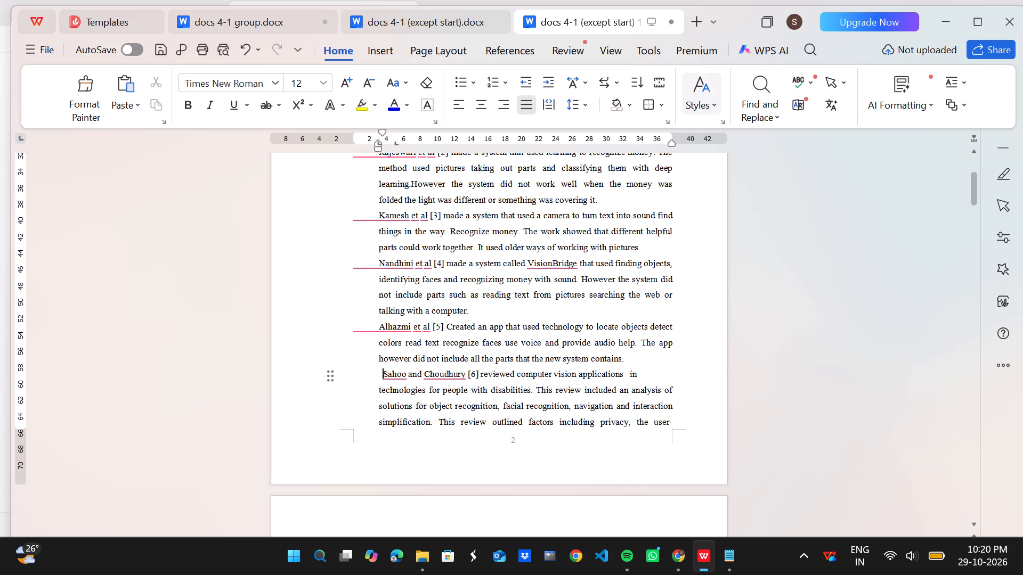
key("BackSpace")
key("Tab")
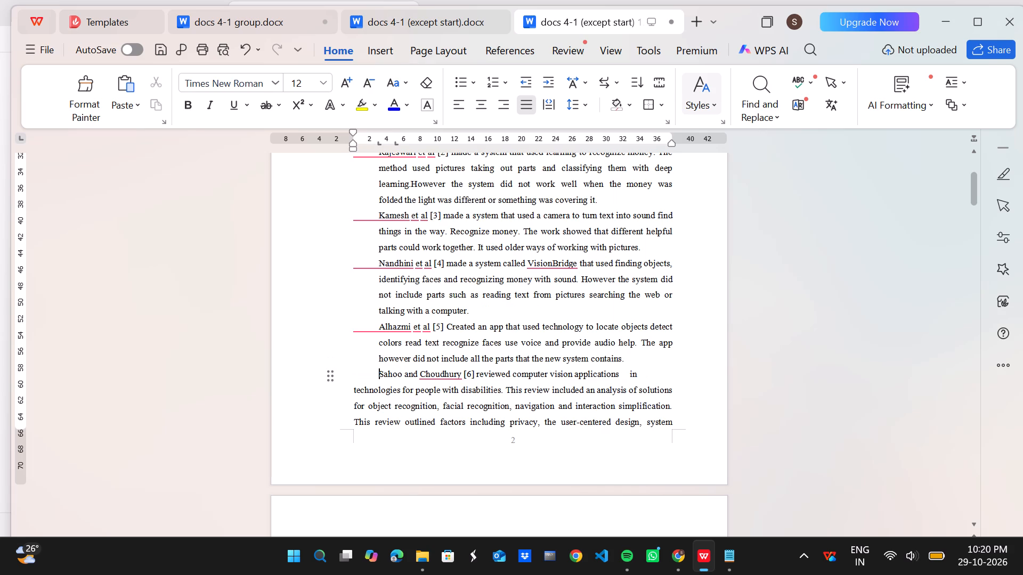
left_click(354, 388)
key("Tab")
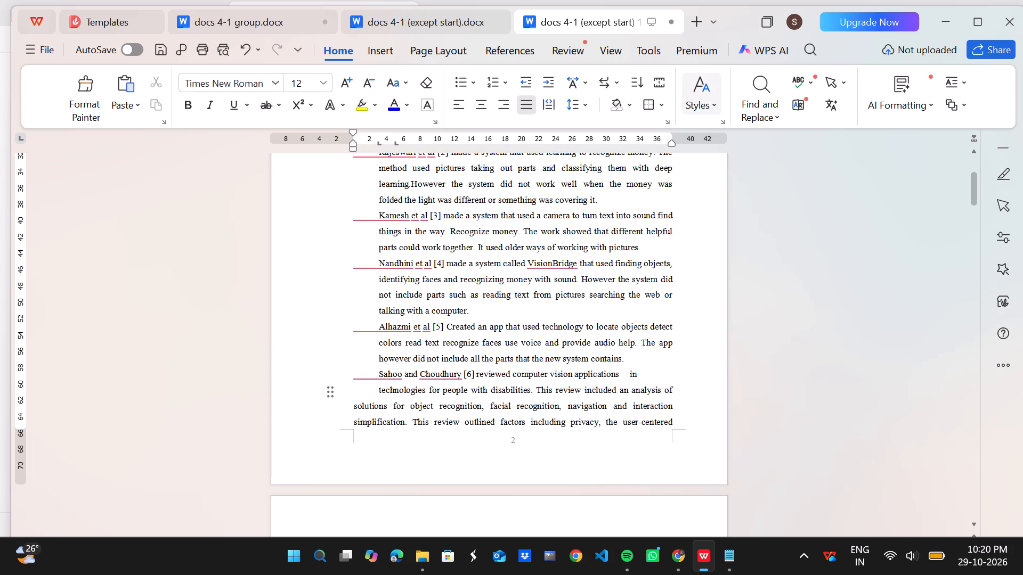
left_click(352, 404)
key("Tab")
left_click(352, 424)
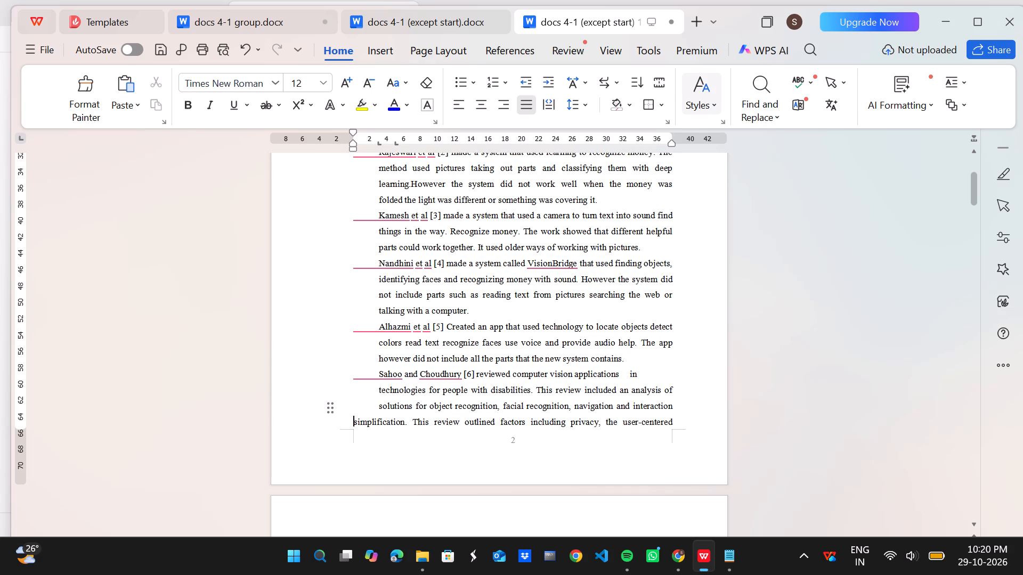
key("Tab")
Remove the extra gap before "in" at the end of the [6] paragraph's first line.
scroll(479, 384, "down", 1)
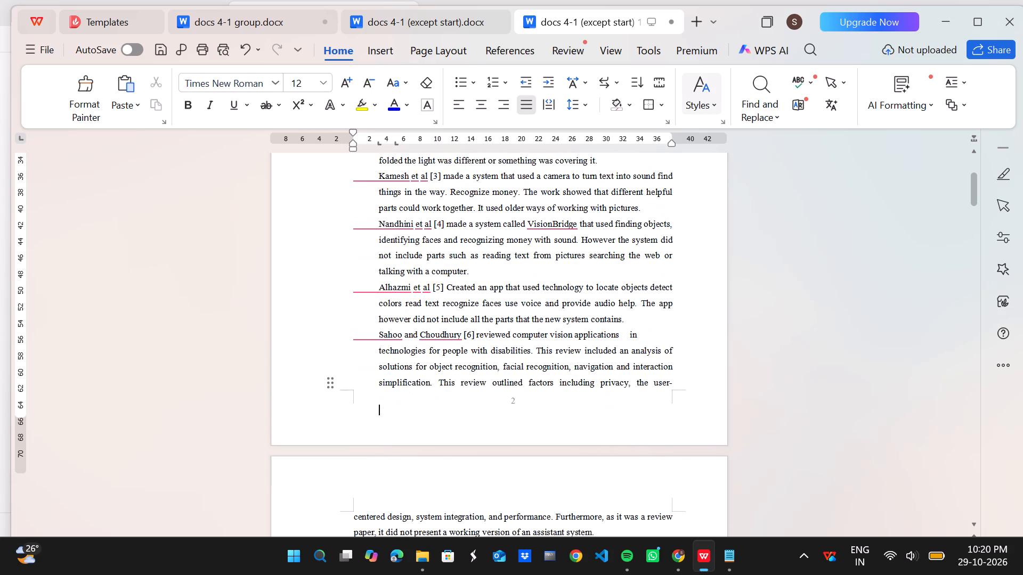
scroll(479, 384, "down", 1)
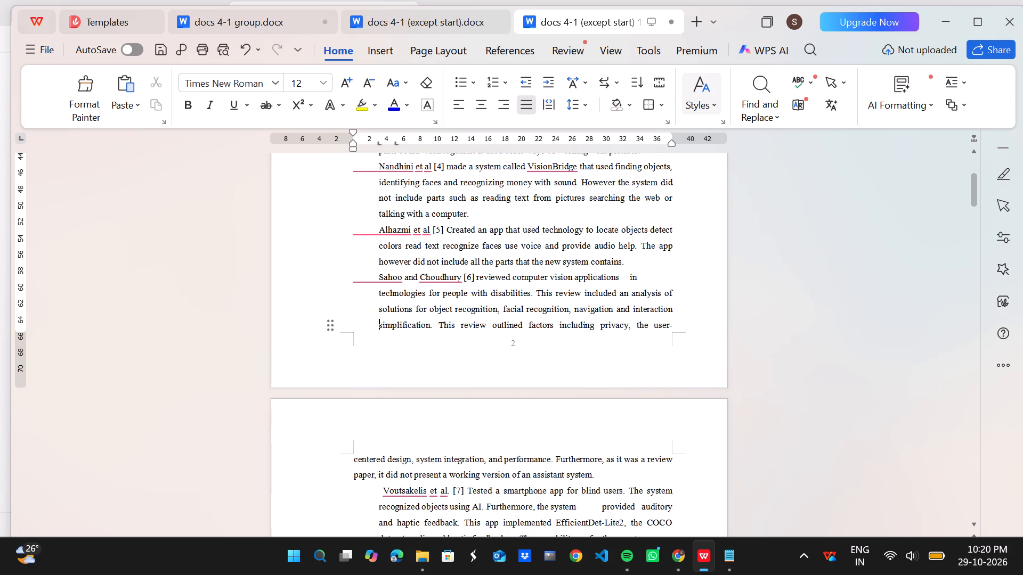
left_click(630, 276)
key("BackSpace")
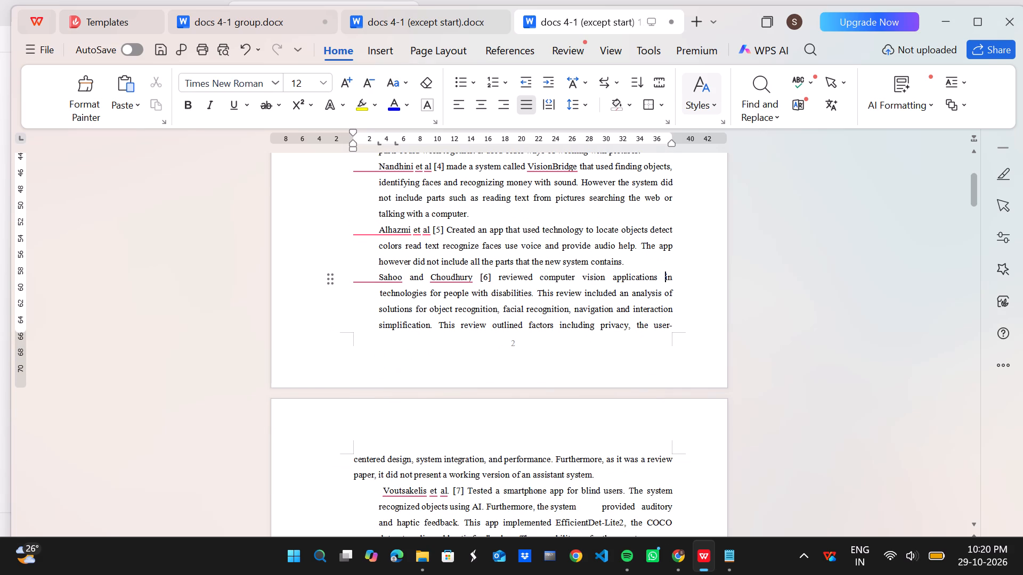
Indent the [6] paragraph's two remaining lines on the following page, "centered design" and "review paper", by one tab stop.
scroll(623, 350, "down", 3)
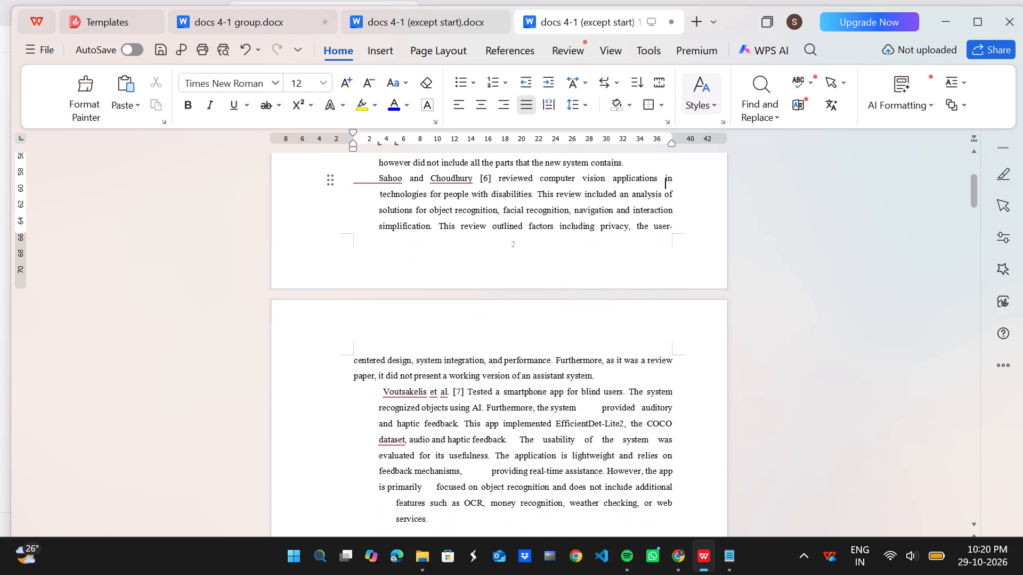
scroll(623, 350, "down", 1)
left_click(356, 325)
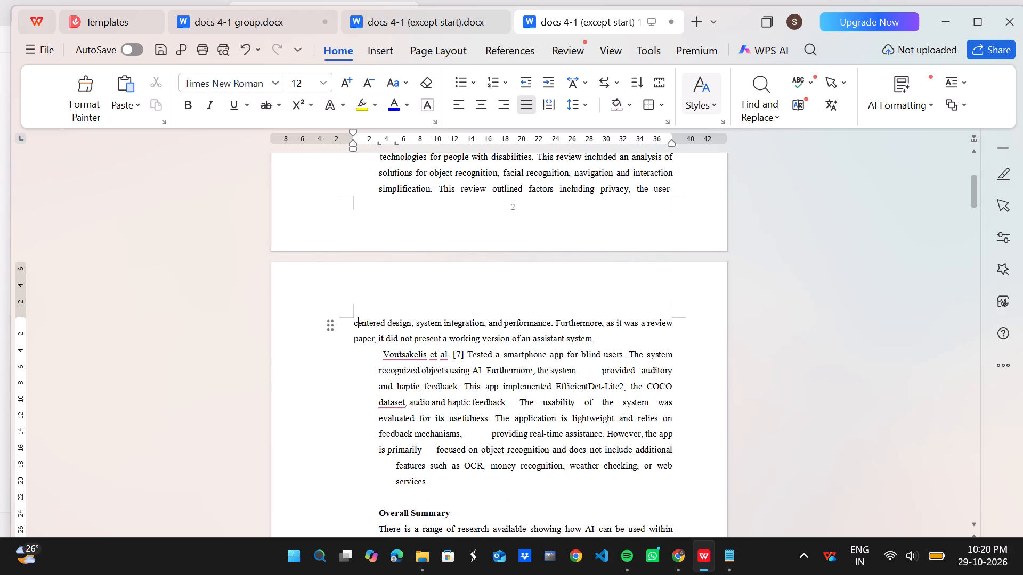
left_click(353, 325)
key("Tab")
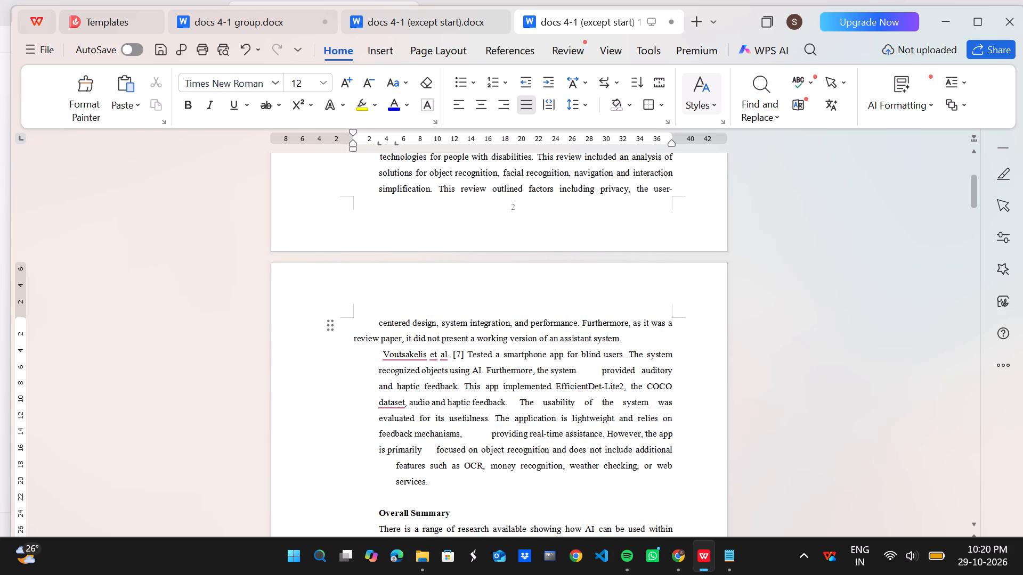
left_click(352, 337)
key("Tab")
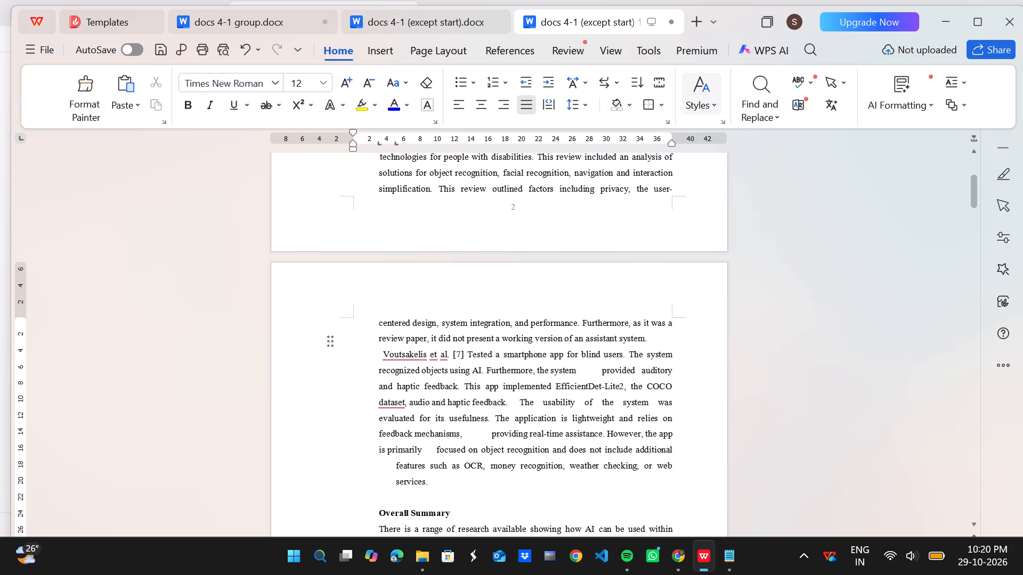
Replace the leading indent of the [7] paragraph with one tab stop and indent its "recognized objects" and "and haptic feedback" lines.
left_click(382, 352)
key("BackSpace")
key("Tab")
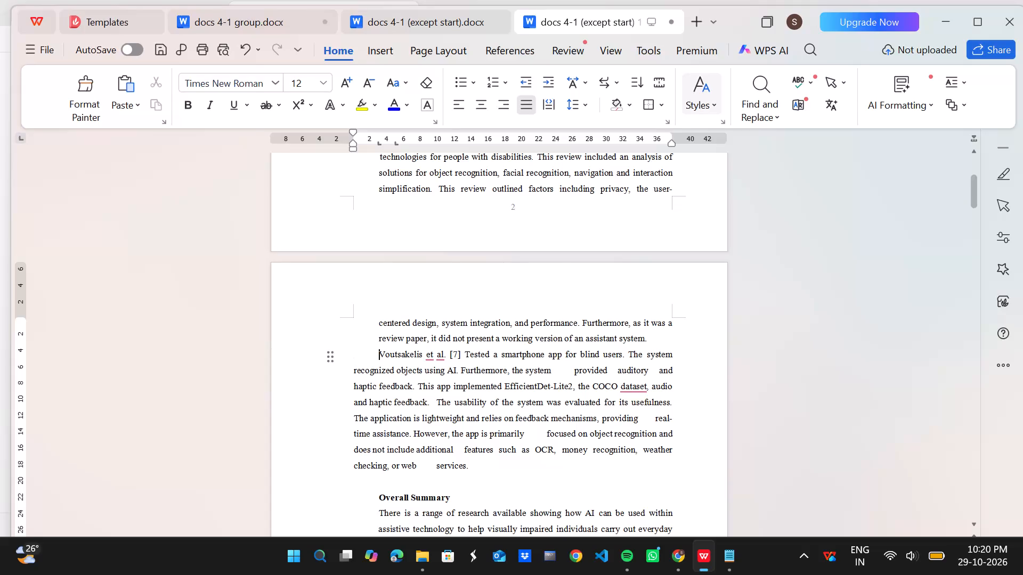
left_click(352, 376)
key("Tab")
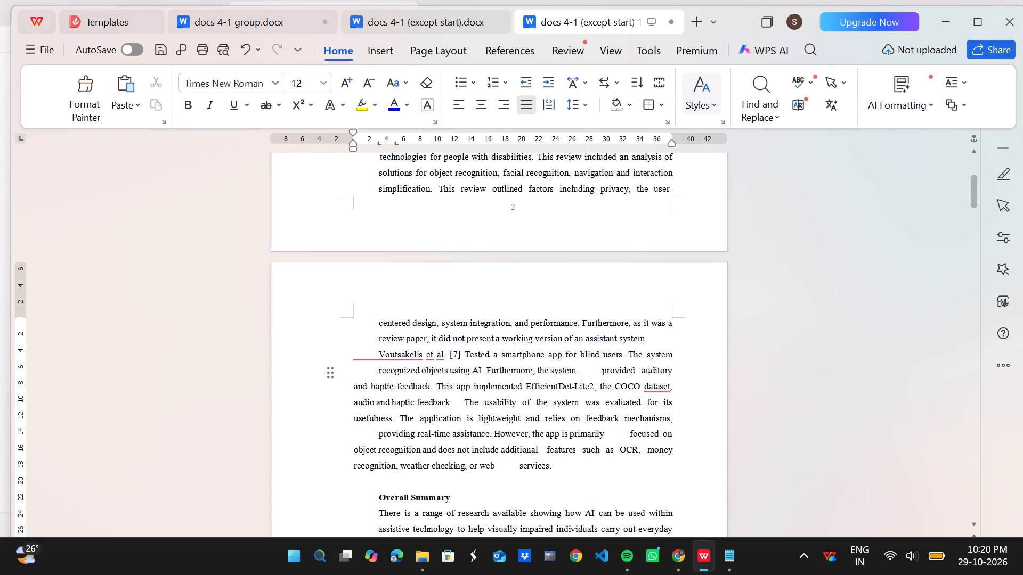
left_click(351, 385)
key("Tab")
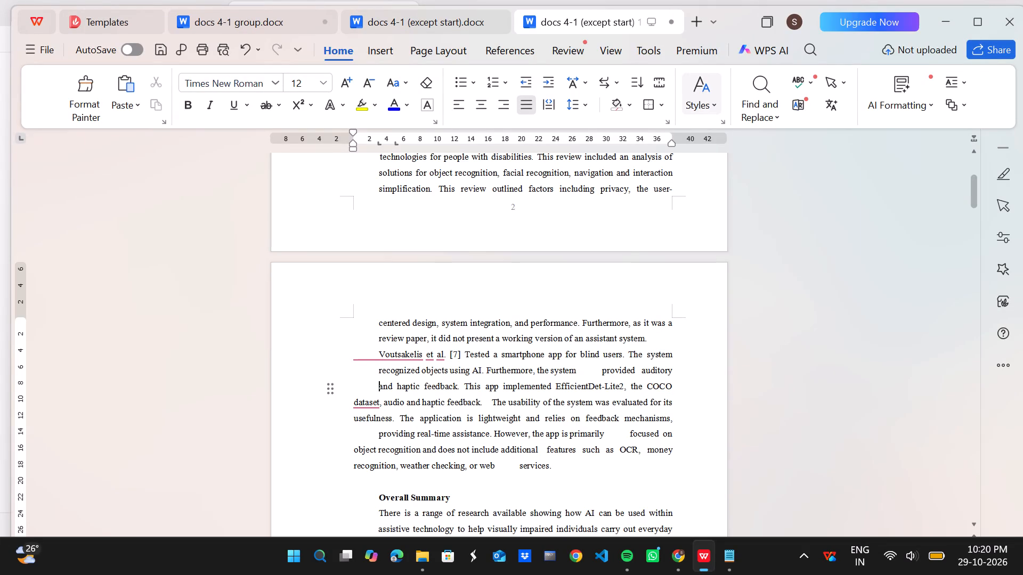
Remove the gaps before "provided" and "and" in the [7] paragraph and indent its "haptic feedback" line by one tab stop.
left_click(599, 367)
key("BackSpace")
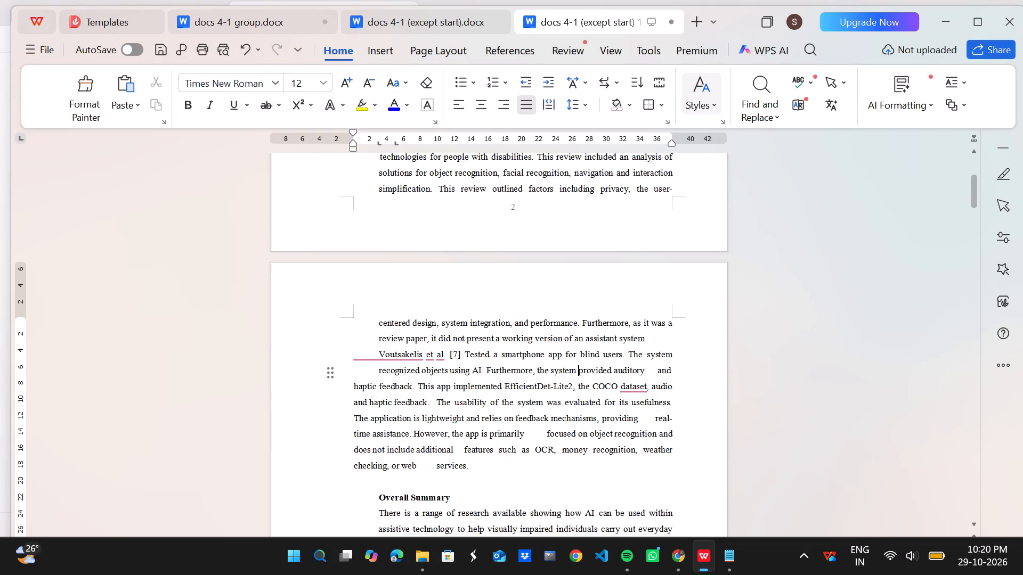
left_click(656, 371)
key("BackSpace")
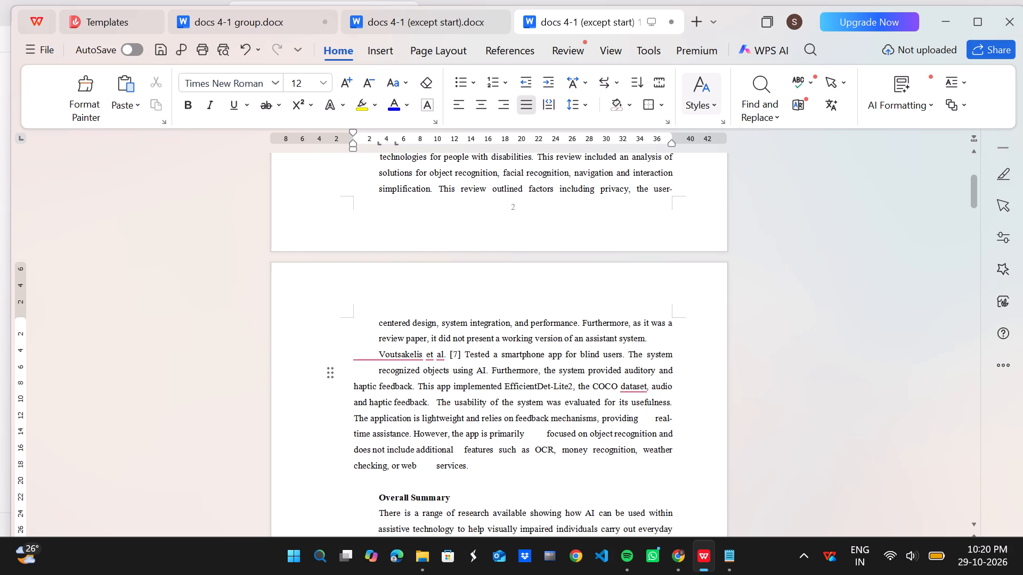
left_click(353, 384)
key("Tab")
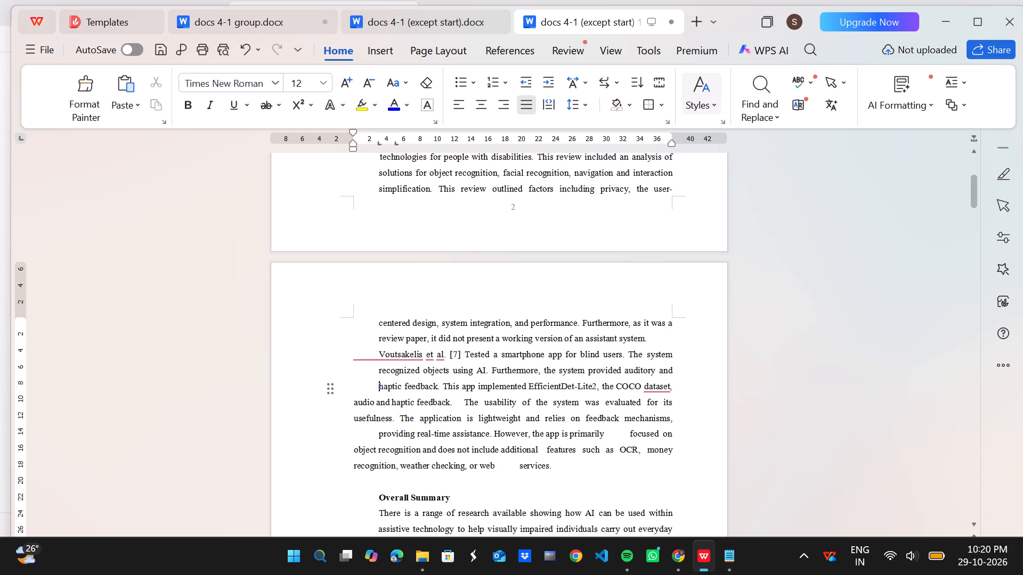
Remove the gap before "The usability" in the [7] paragraph and indent its "audio and haptic" and "usefulness" lines by one tab stop.
left_click(463, 405)
key("BackSpace")
left_click(353, 402)
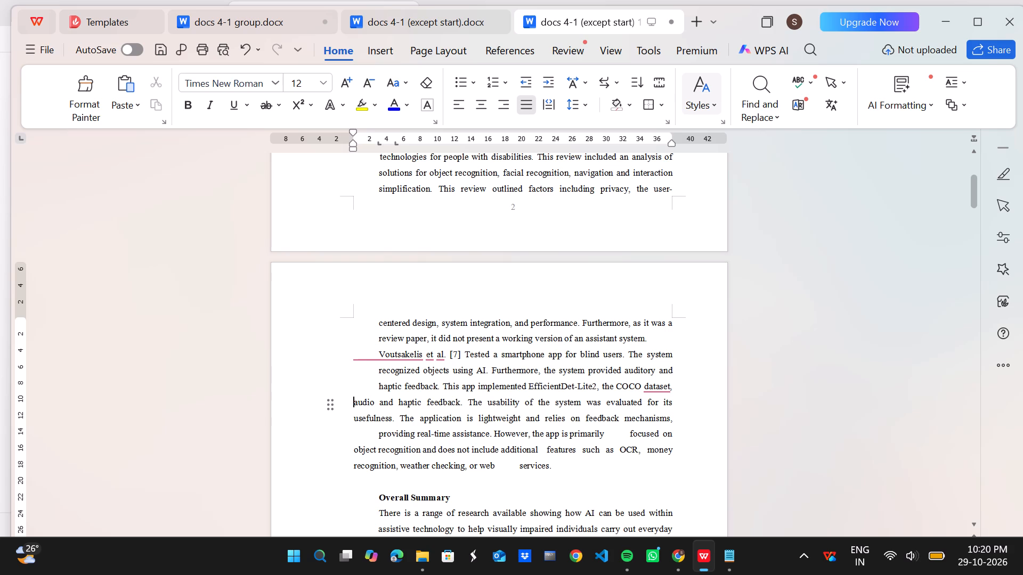
key("Tab")
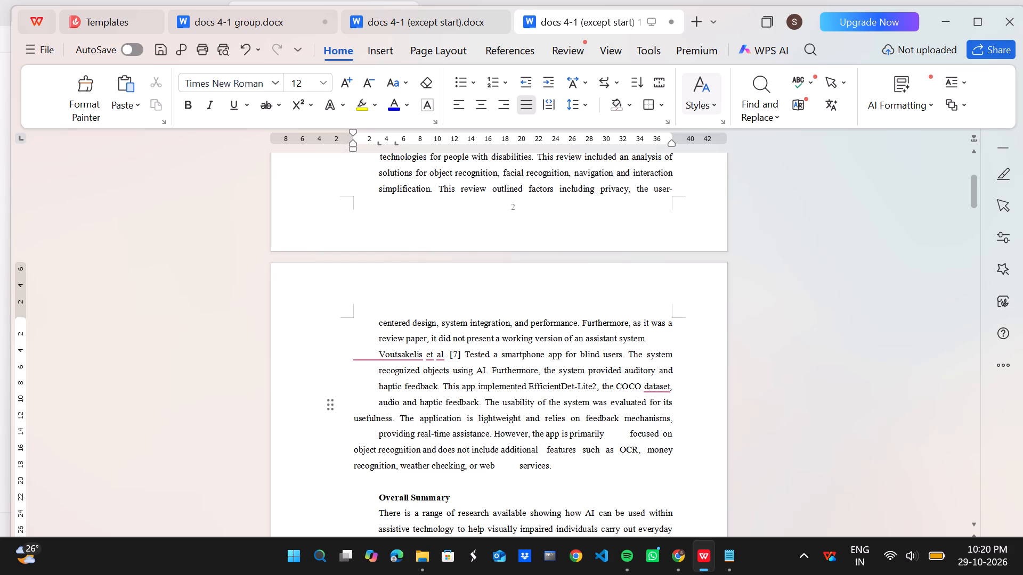
left_click(355, 419)
key("Tab")
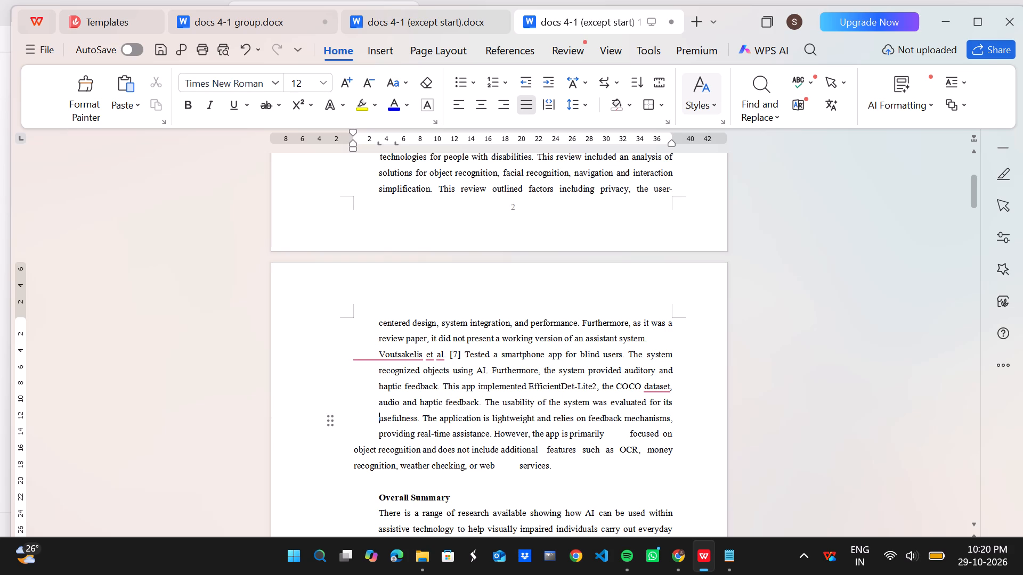
Remove the gap before "focused on" in the [7] paragraph and indent its "recognition and does not include" line to the shared tab stop.
left_click(628, 433)
key("BackSpace")
left_click(354, 449)
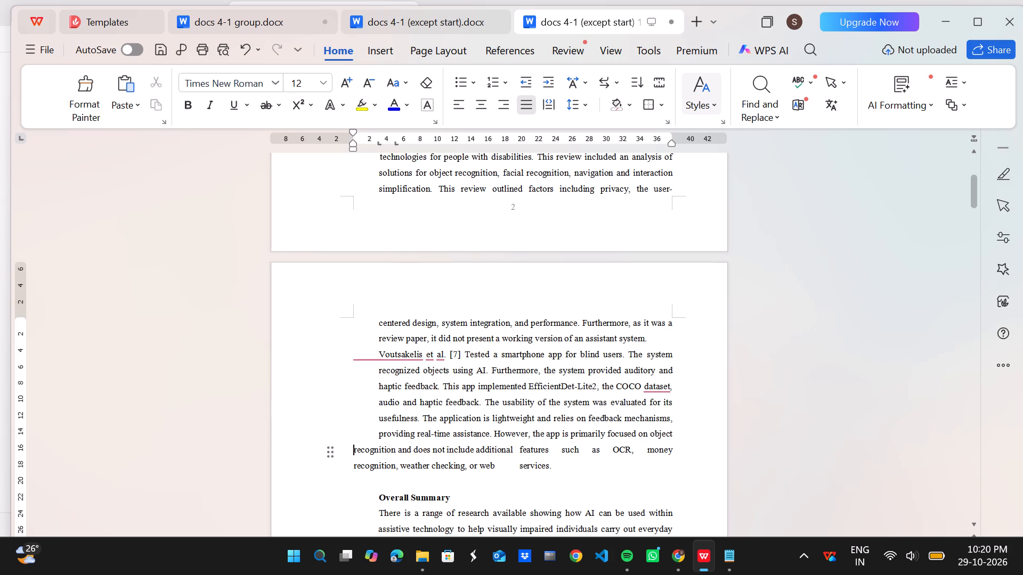
key("Tab")
key("Tab")
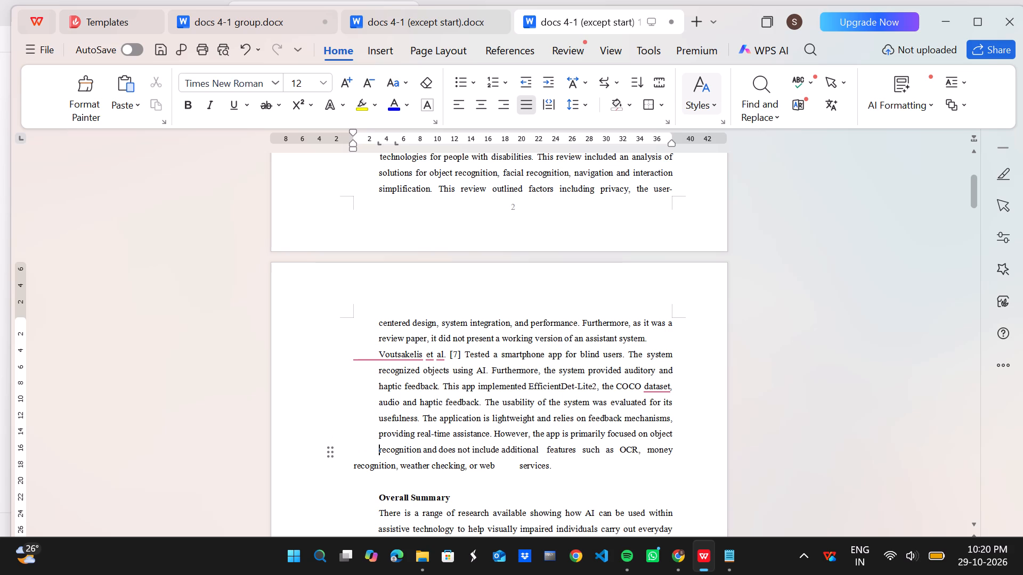
Remove the gap before "services" in the [7] paragraph and indent its last line, "recognition, weather checking", by one tab stop.
left_click(519, 466)
key("BackSpace")
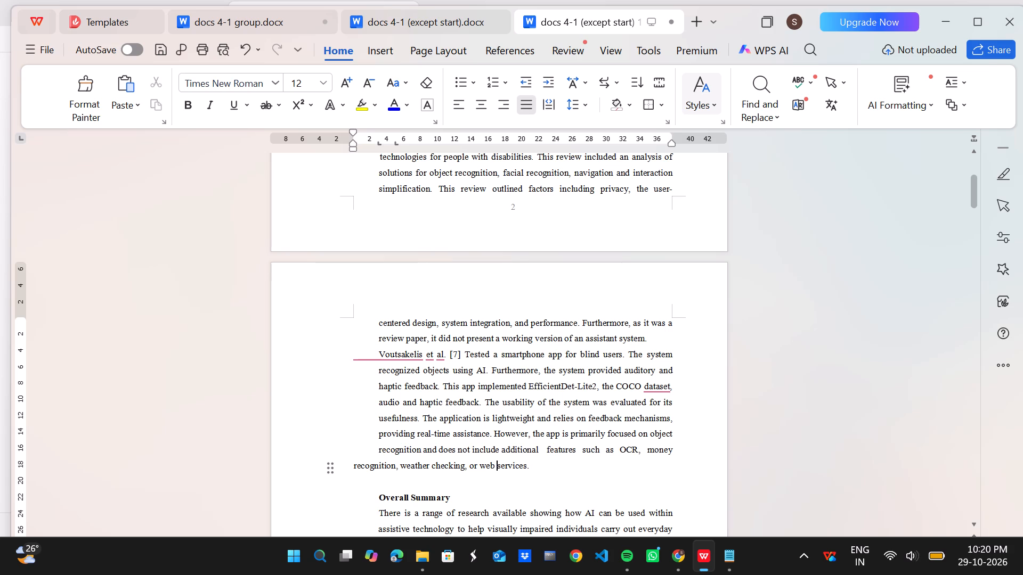
left_click(352, 465)
key("Tab")
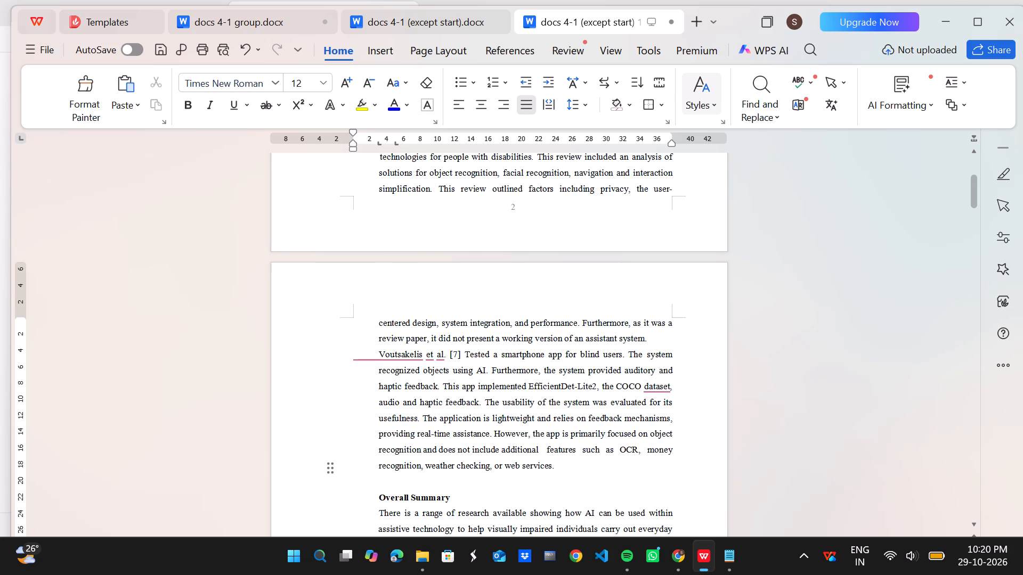
Save the document.
scroll(579, 450, "up", 3)
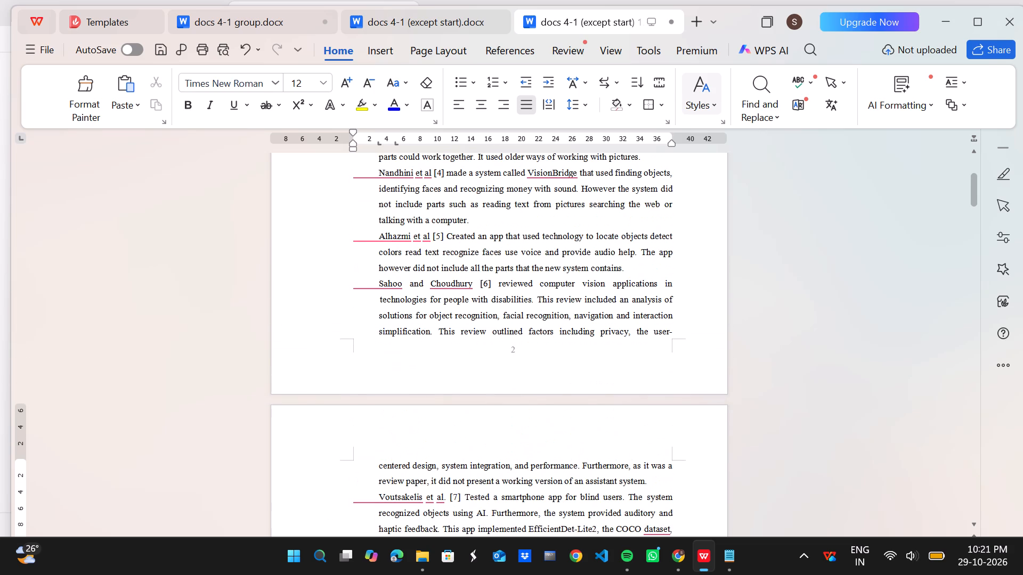
key("ctrl+s")
key("ctrl+s")
Examine the page margins and the paragraph indents in sections 1.4 Disadvantages of Existing System and 1.5 Proposed System.
scroll(579, 450, "down", 10)
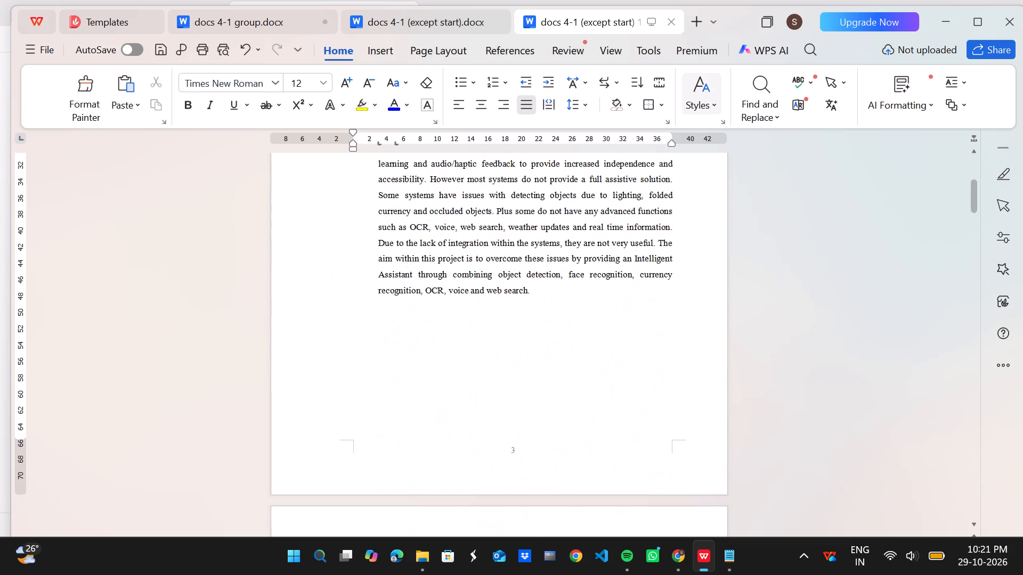
scroll(579, 450, "down", 14)
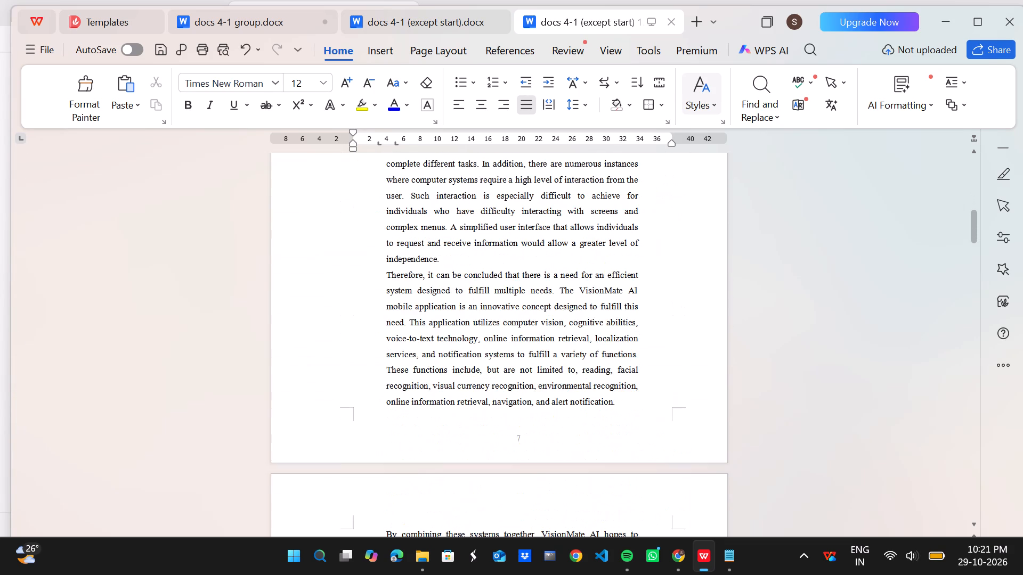
scroll(579, 450, "up", 3)
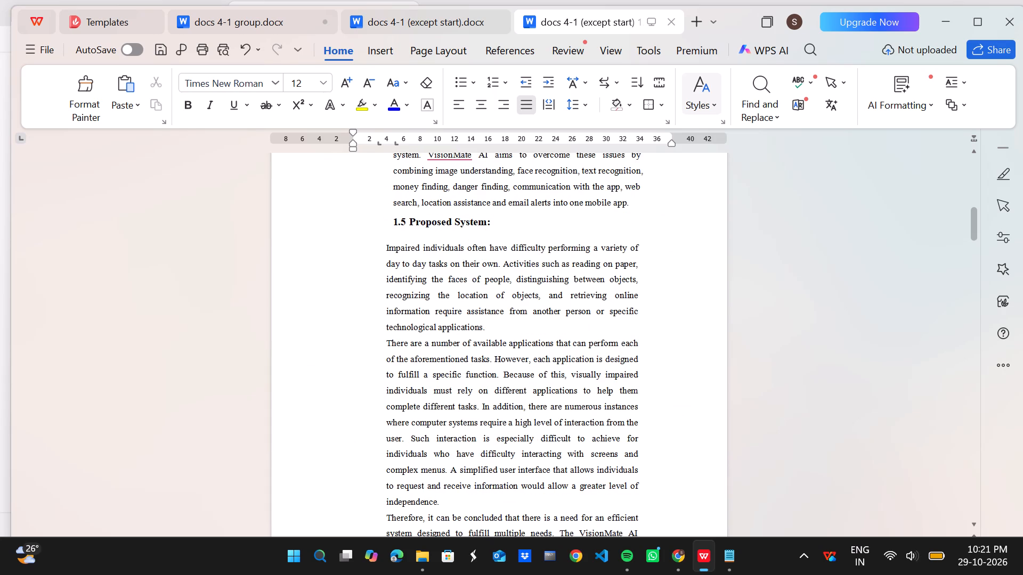
scroll(579, 450, "up", 3)
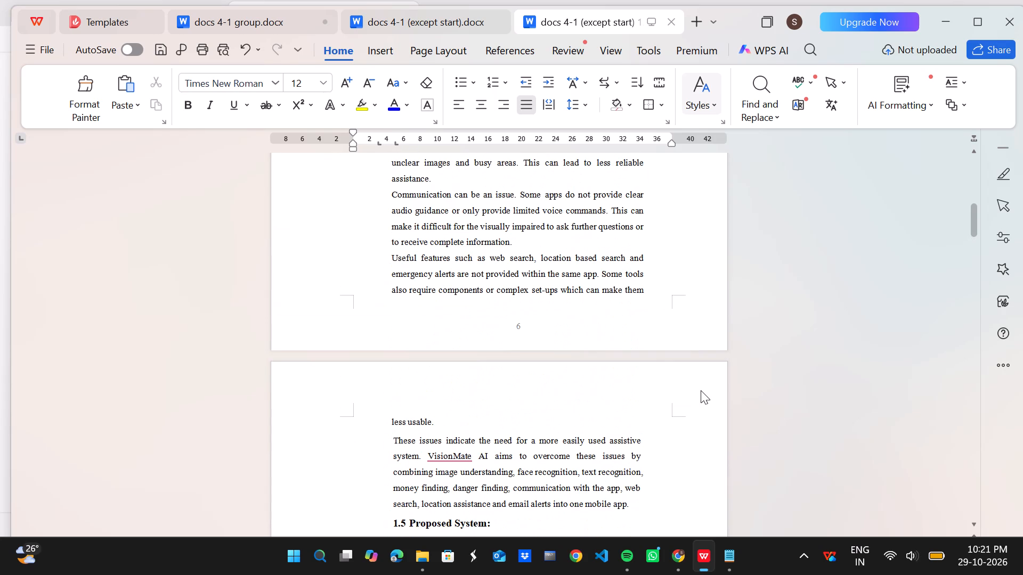
left_click(701, 390)
scroll(701, 390, "up", 1)
left_click(692, 257)
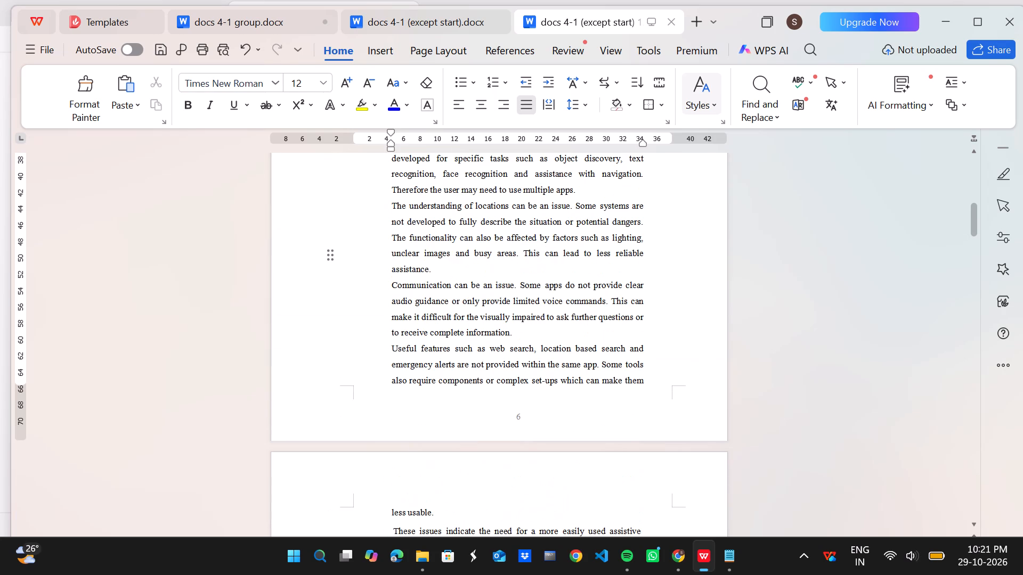
scroll(695, 478, "down", 3)
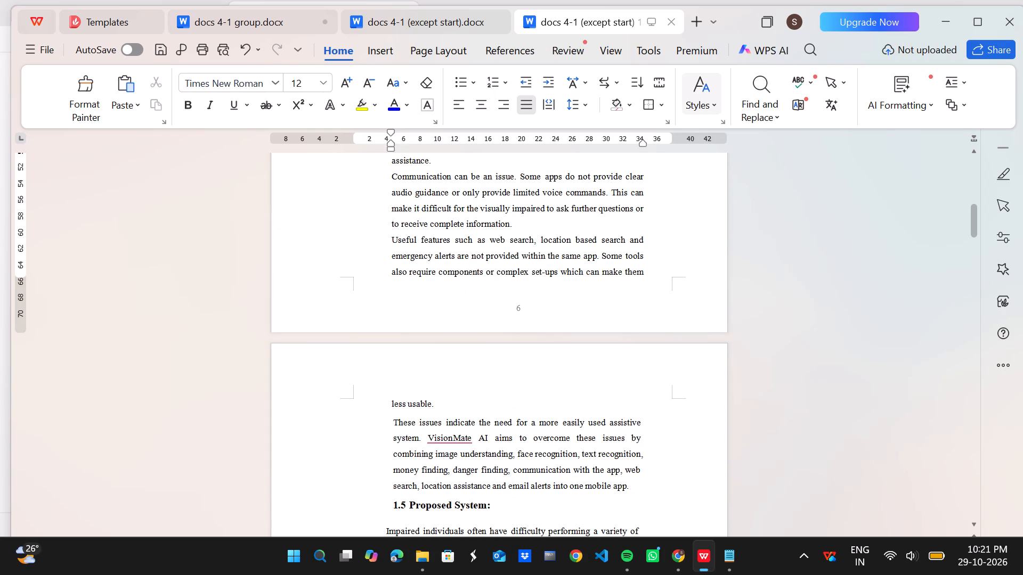
left_click(411, 47)
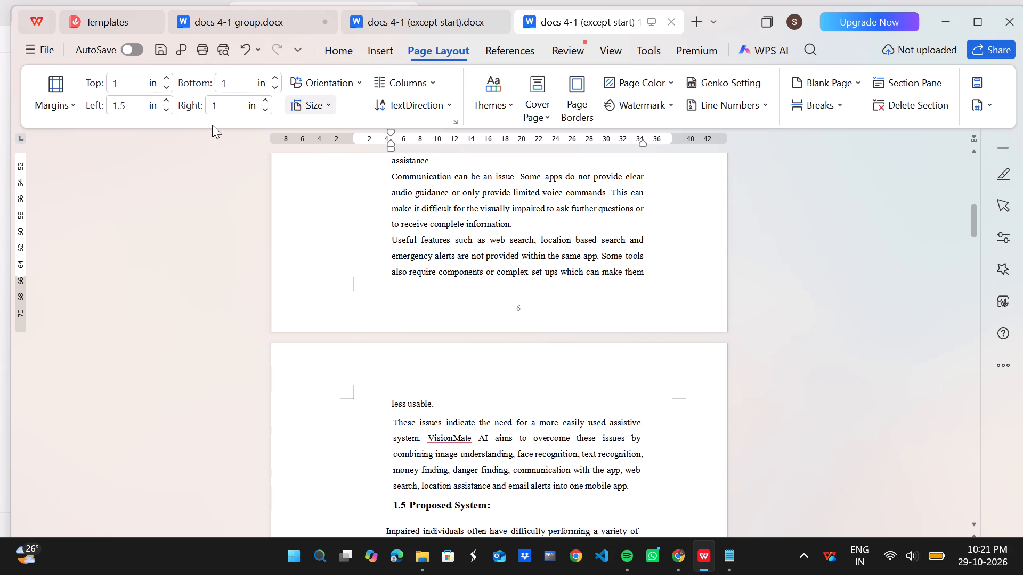
scroll(656, 467, "down", 4)
left_click(651, 390)
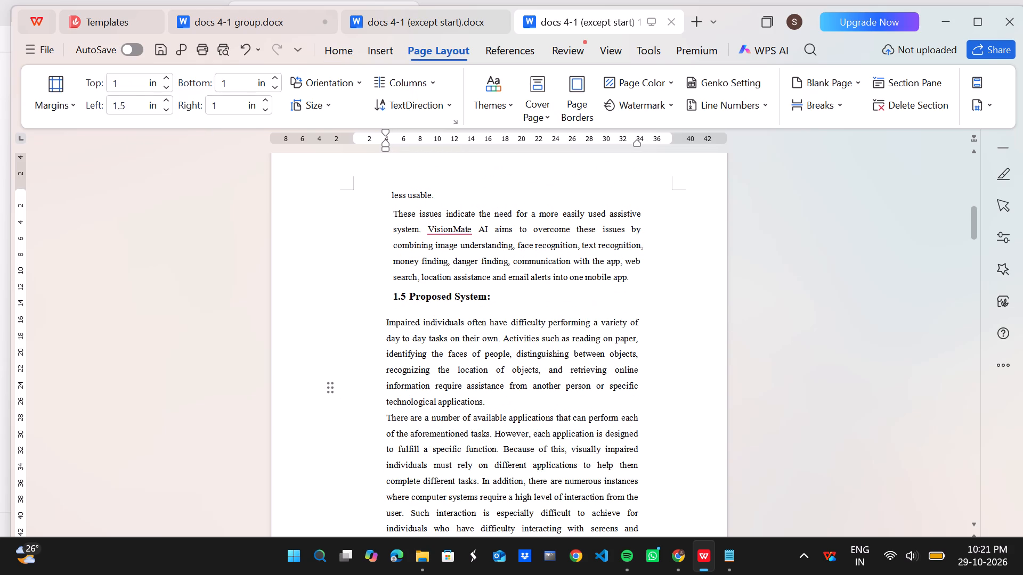
left_click(490, 312)
left_click(613, 217)
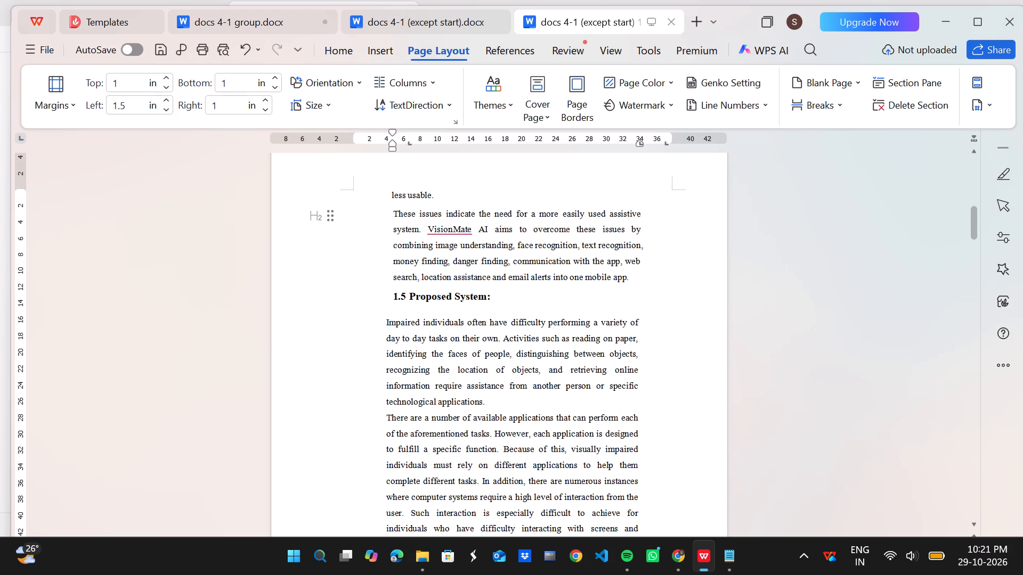
left_click(702, 380)
Compare the text width of the later sections with the right indent of the [7] paragraph in the literature survey.
scroll(702, 380, "up", 4)
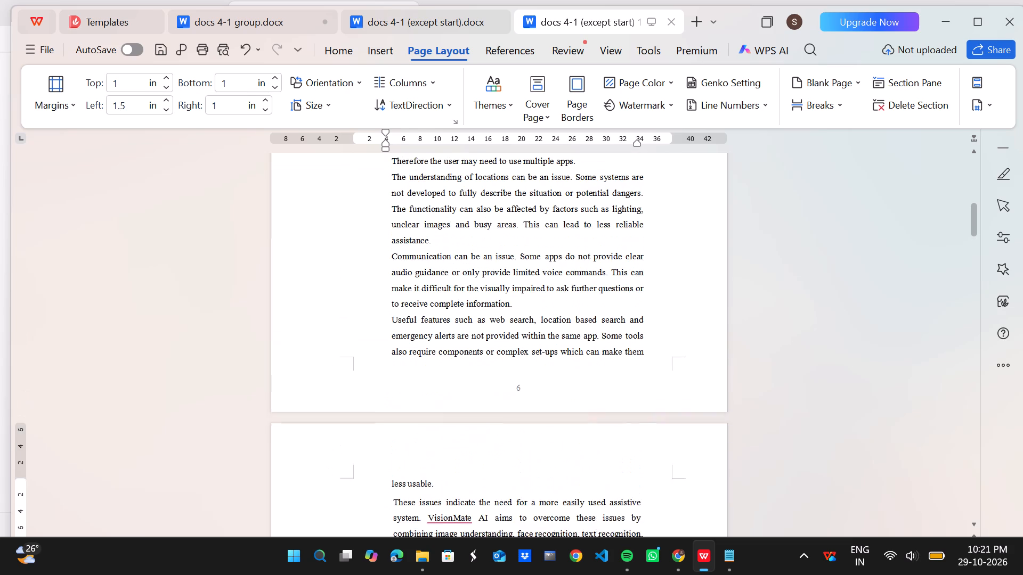
scroll(702, 380, "up", 1)
scroll(661, 238, "up", 5)
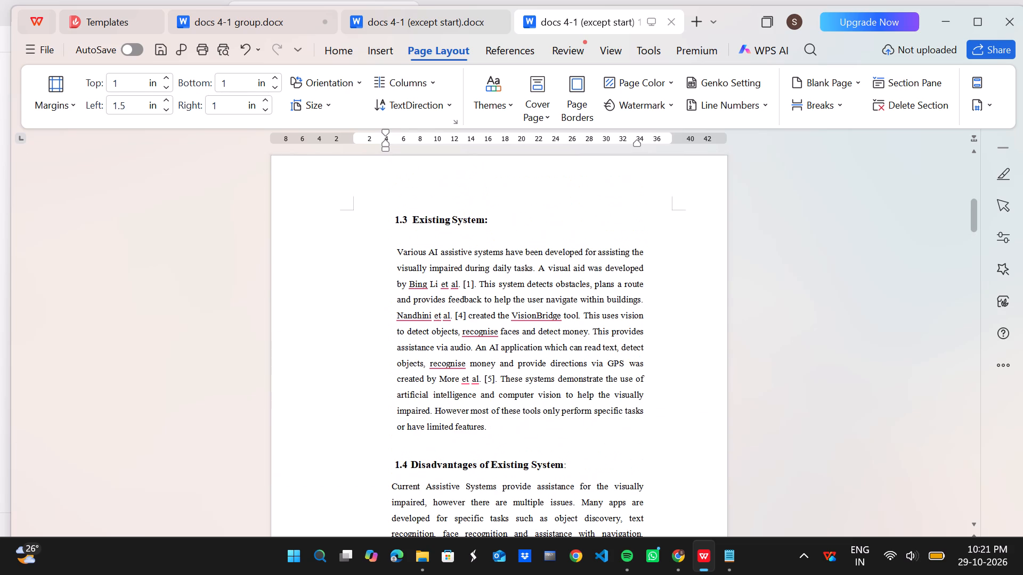
scroll(649, 277, "up", 7)
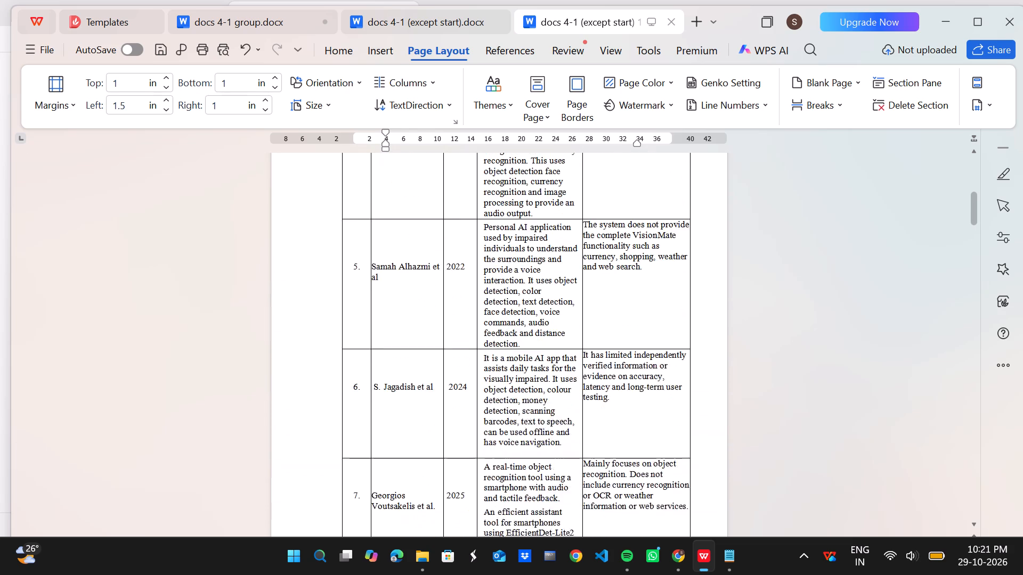
scroll(649, 277, "up", 6)
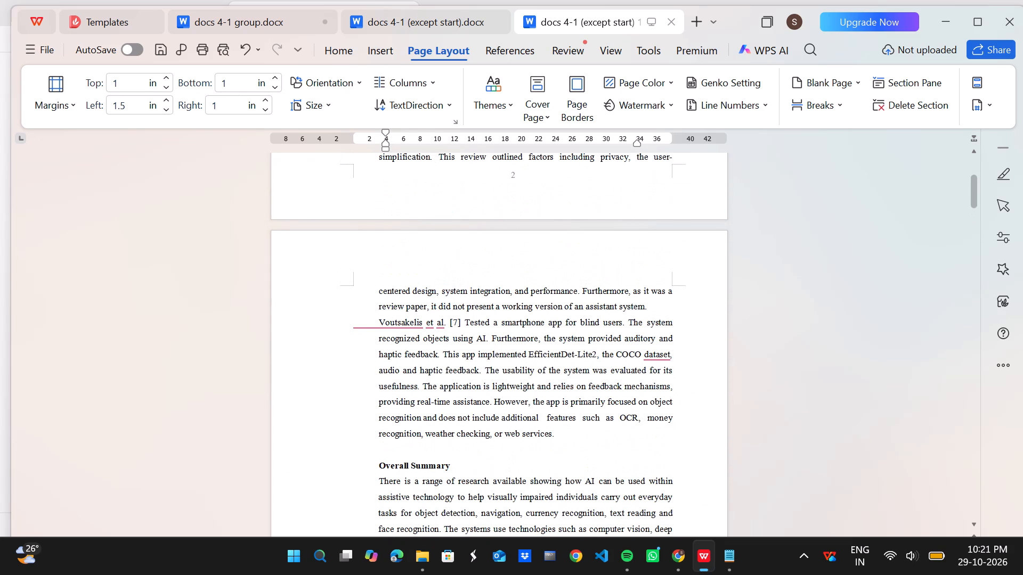
left_click(674, 331)
scroll(674, 331, "down", 5)
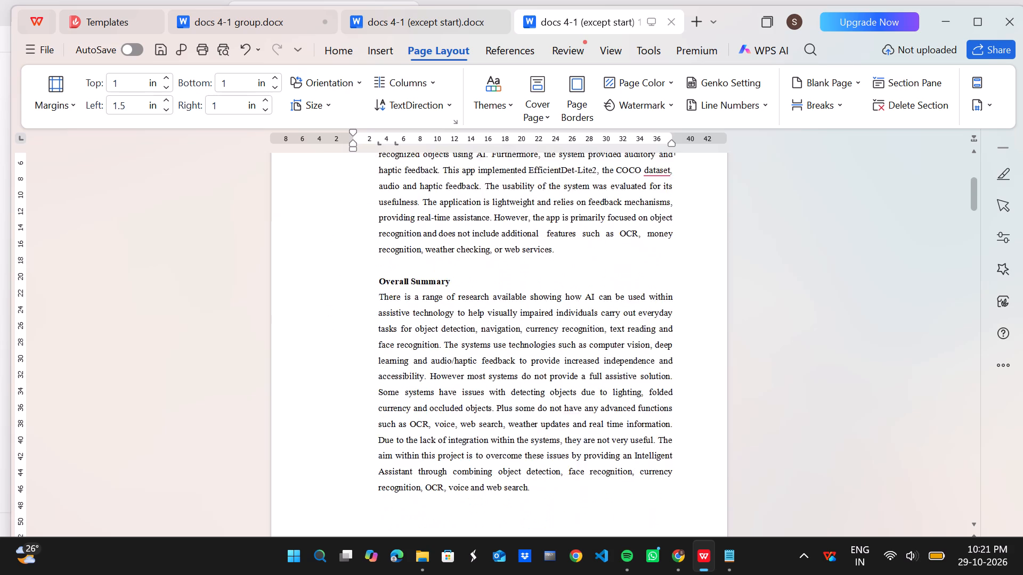
scroll(674, 331, "down", 9)
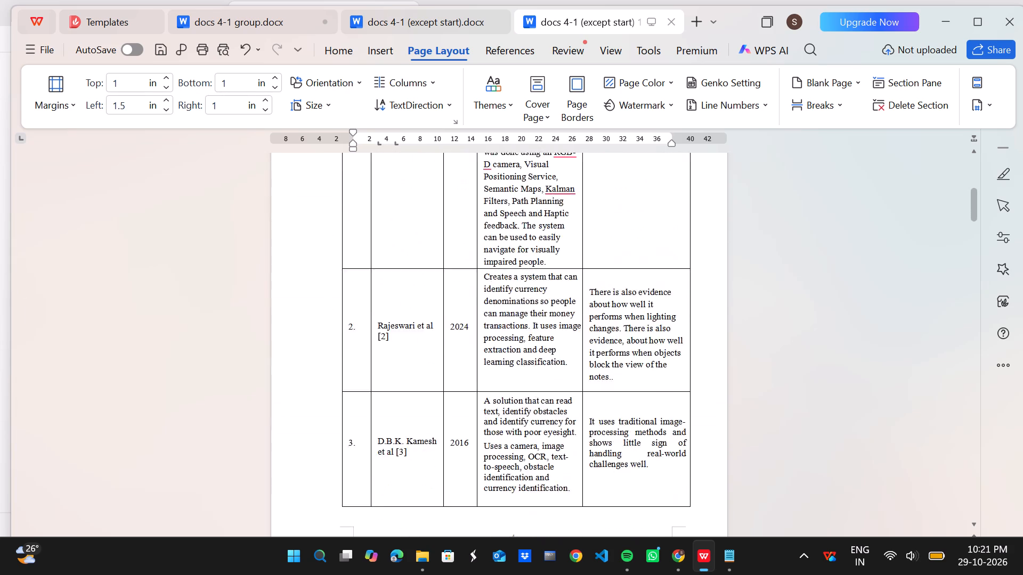
scroll(674, 331, "down", 3)
Widen the body paragraph of section 1.3 Existing System by moving its right indent out to about 37 on the ruler.
scroll(674, 331, "up", 1)
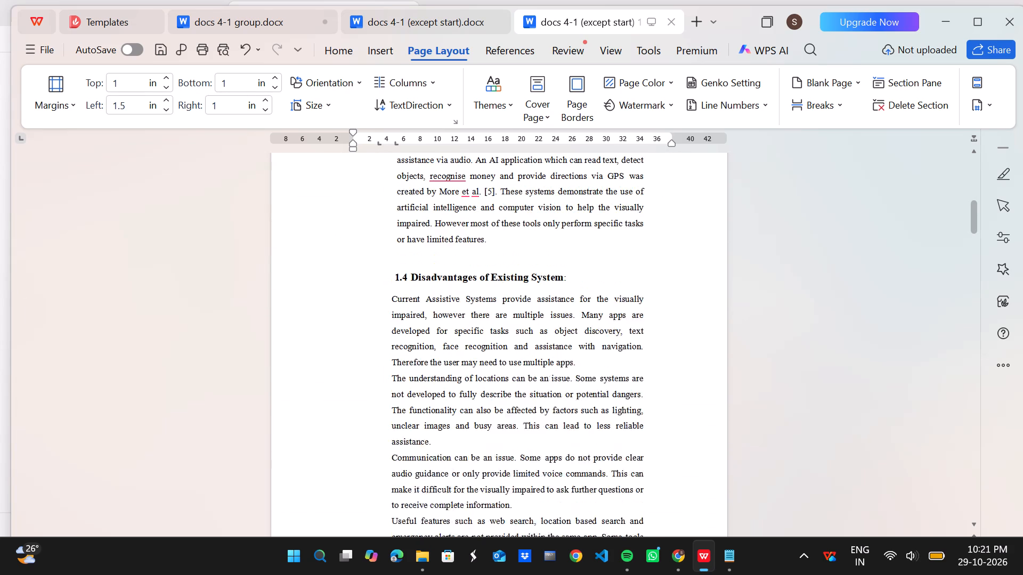
scroll(674, 331, "up", 2)
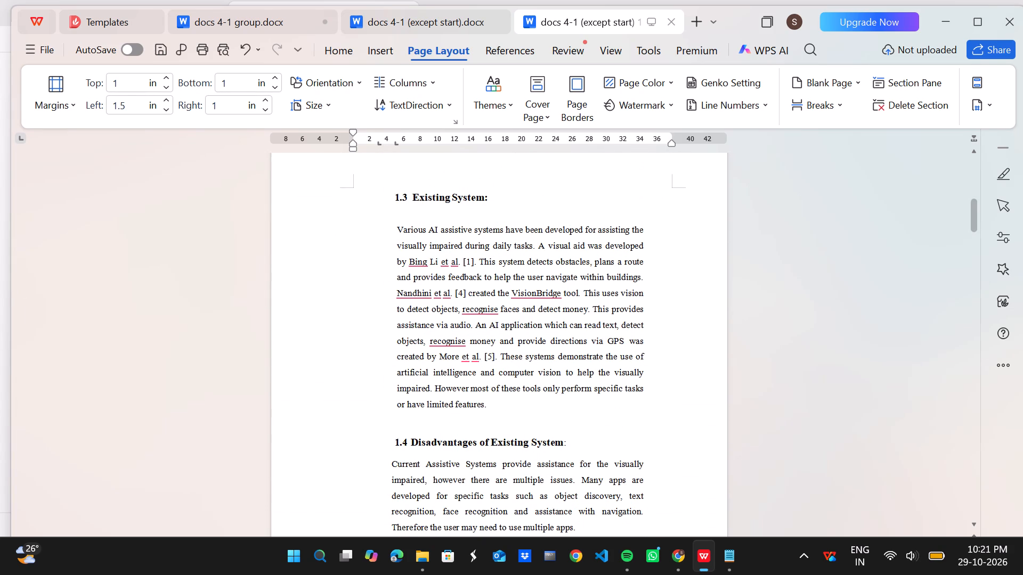
left_click(653, 225)
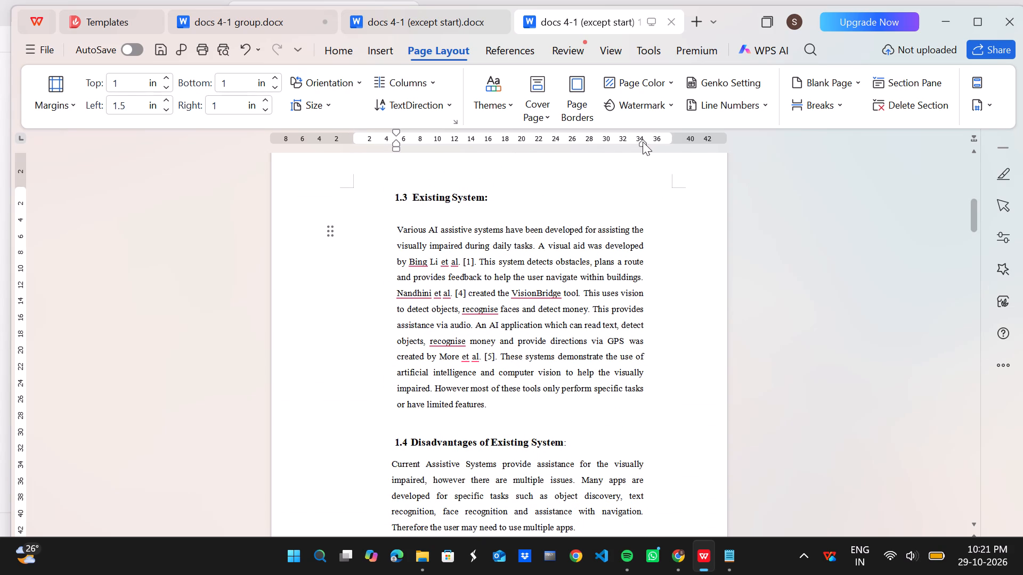
left_click_drag(643, 142, 669, 145)
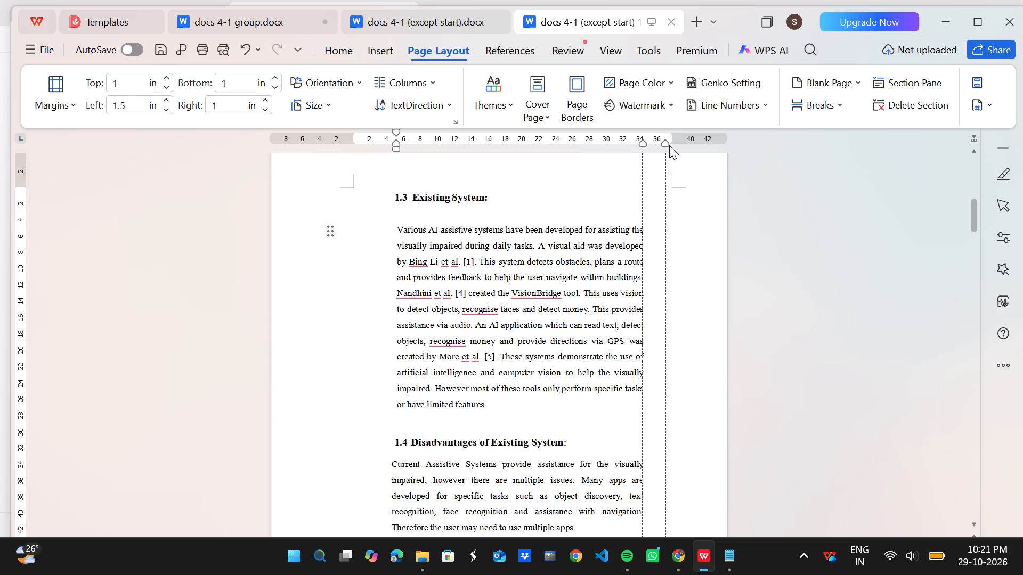
left_click_drag(669, 145, 670, 146)
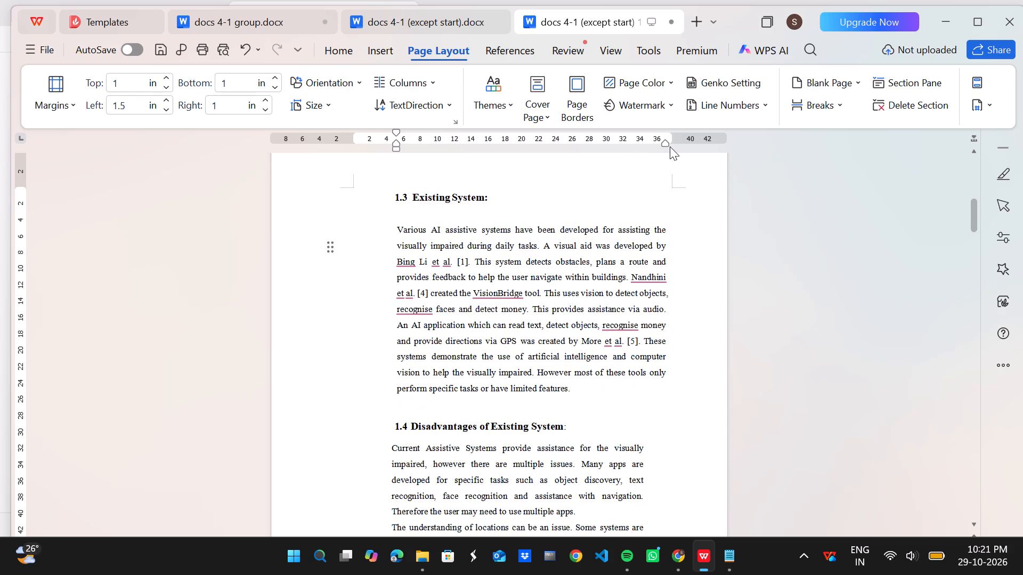
Widen the first paragraph of section 1.4 Disadvantages of Existing System by moving its right indent to about 38 on the ruler.
scroll(647, 321, "down", 4)
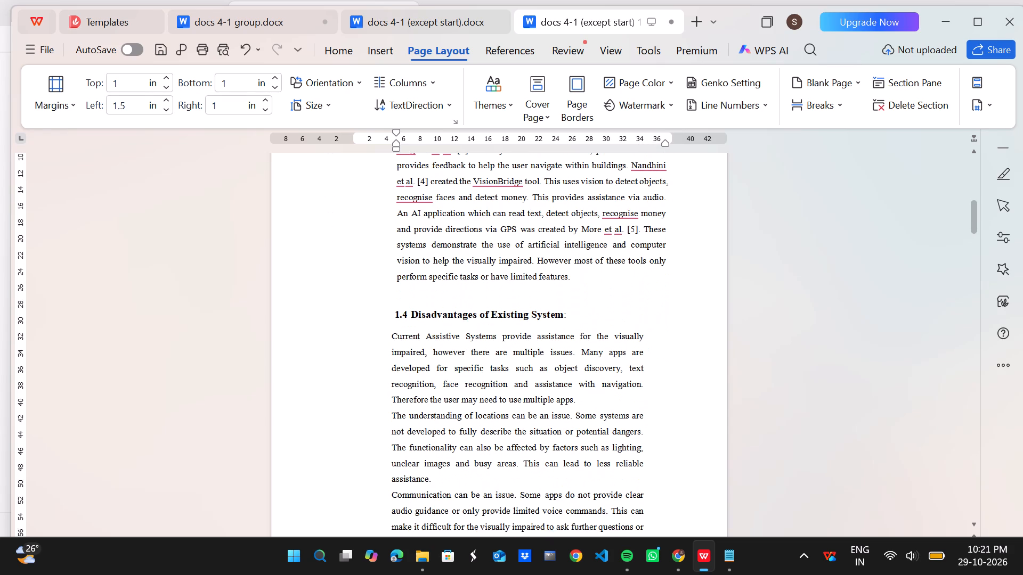
scroll(647, 321, "down", 1)
left_click(646, 319)
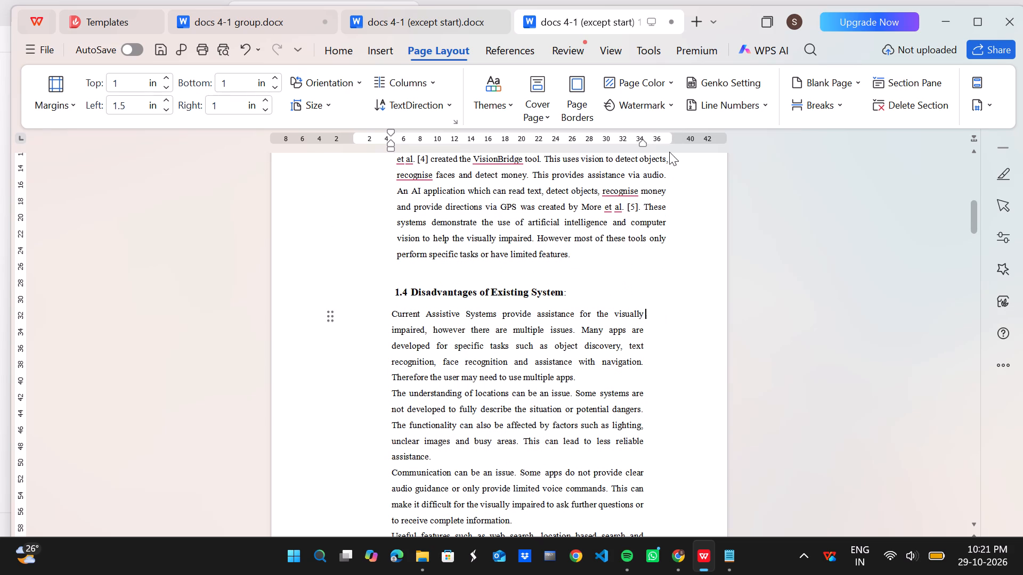
left_click_drag(645, 143, 669, 150)
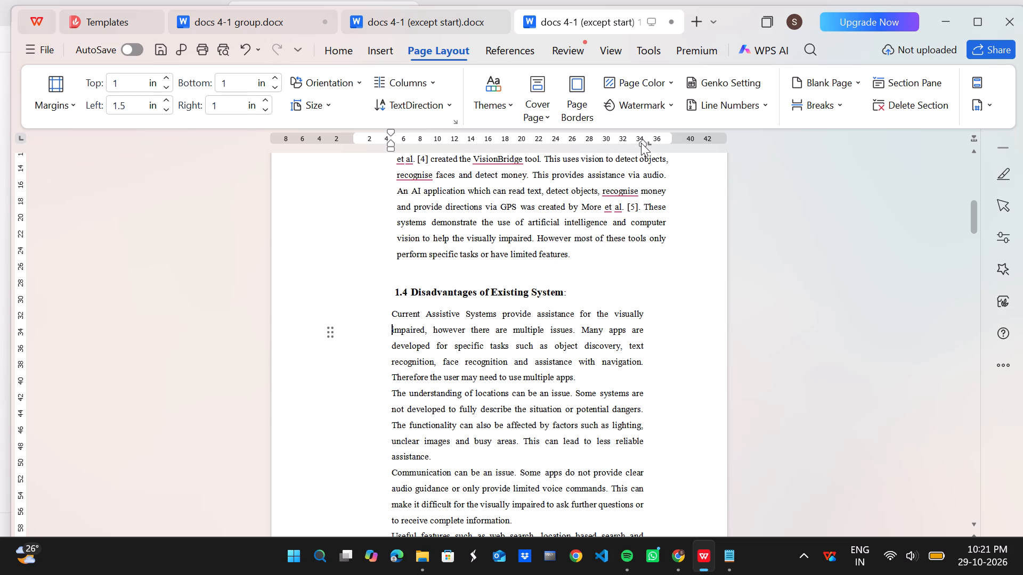
left_click(654, 310)
left_click_drag(642, 142, 672, 153)
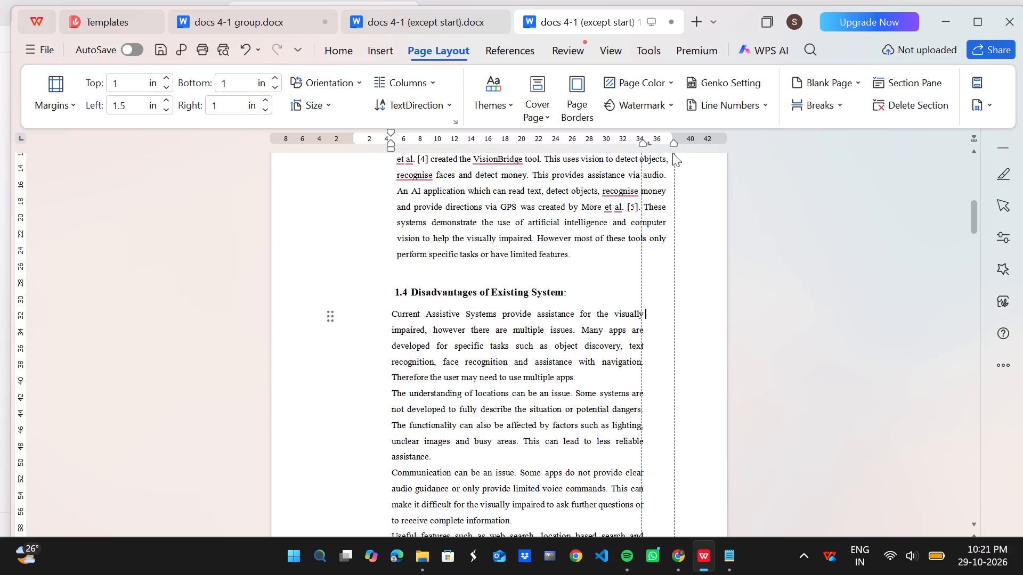
left_click_drag(672, 153, 673, 152)
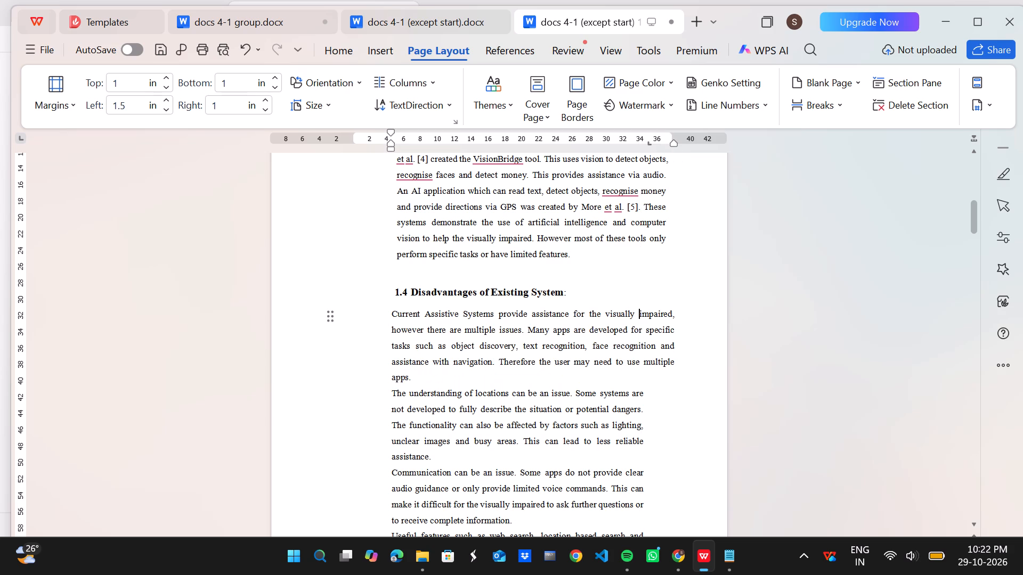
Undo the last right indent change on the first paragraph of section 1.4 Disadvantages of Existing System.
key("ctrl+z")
Compare the right indent of the section 1.3 Existing System paragraph with that of the closing literature survey paragraph across the pages.
scroll(662, 305, "up", 3)
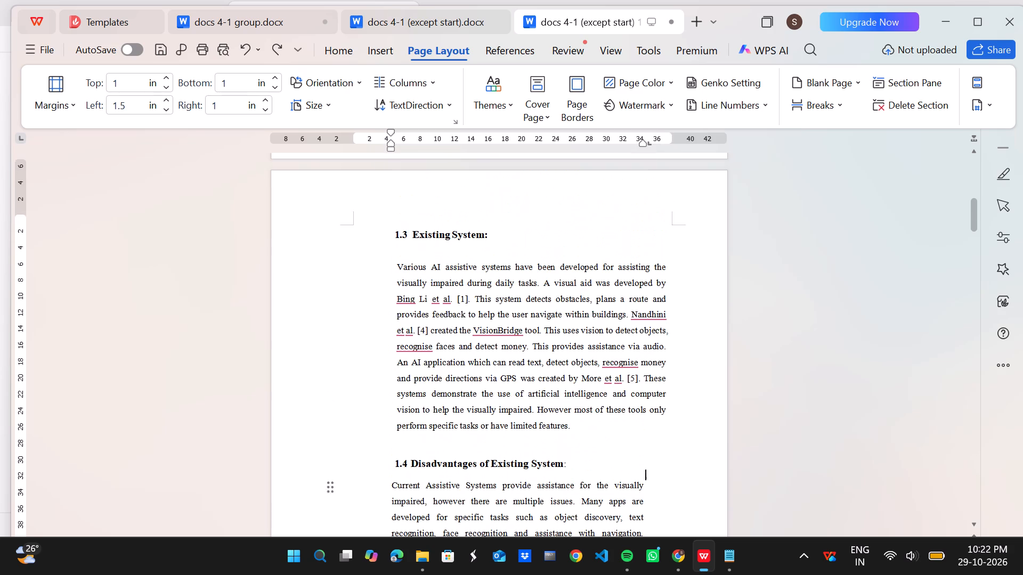
scroll(662, 305, "up", 1)
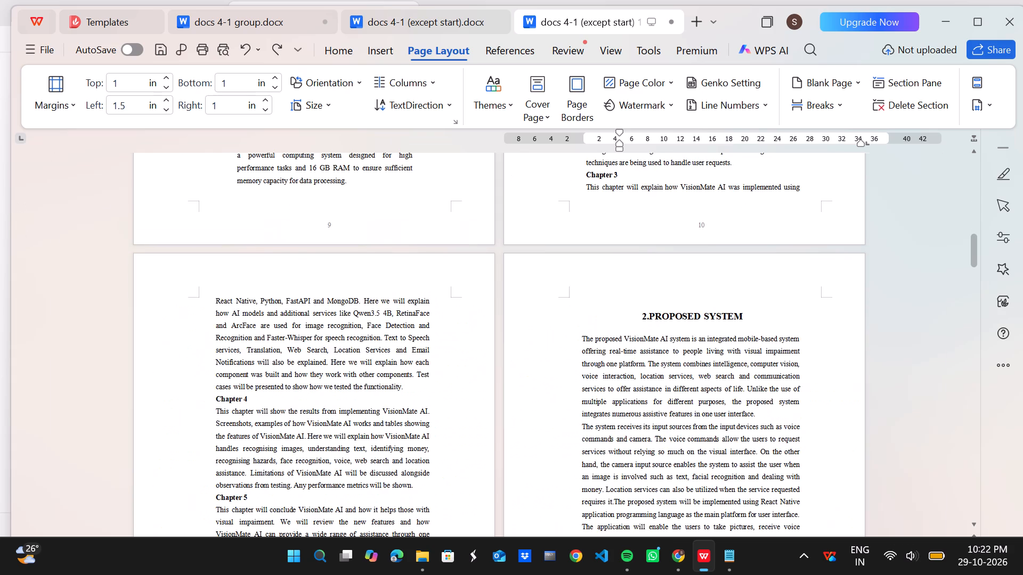
scroll(662, 305, "up", 2)
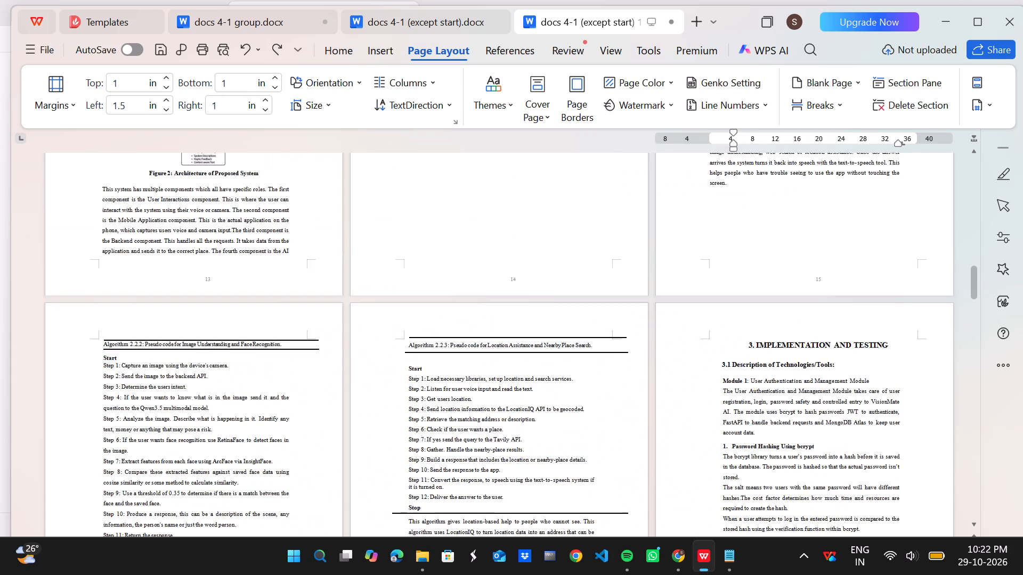
scroll(662, 305, "up", 6)
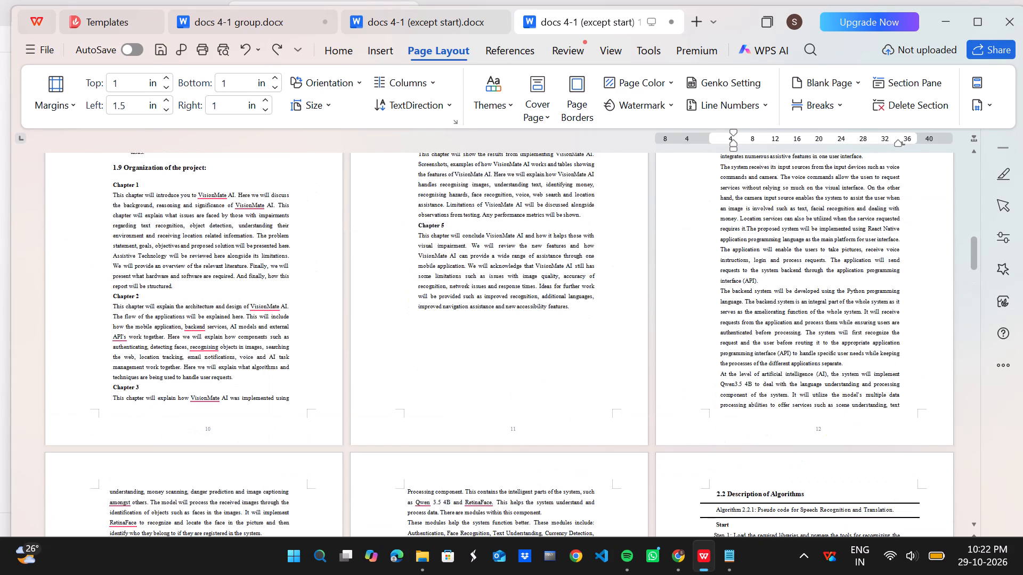
scroll(662, 305, "up", 2)
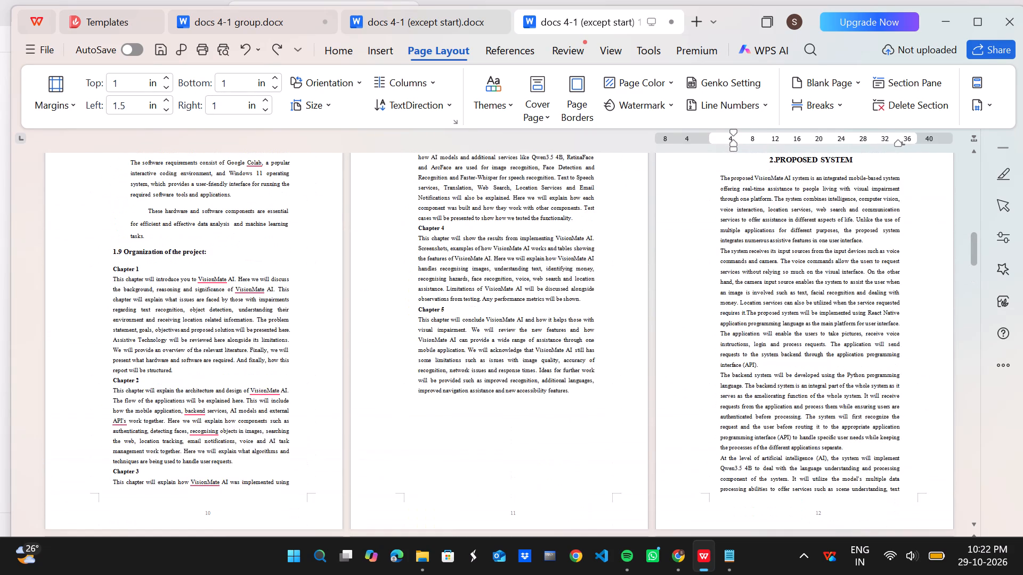
scroll(662, 305, "up", 3)
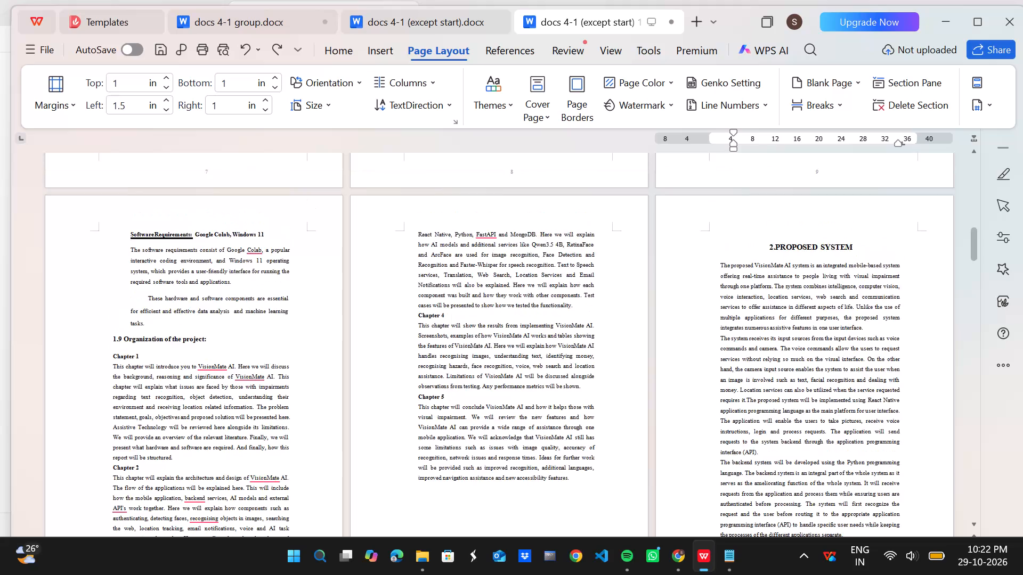
scroll(662, 305, "up", 3)
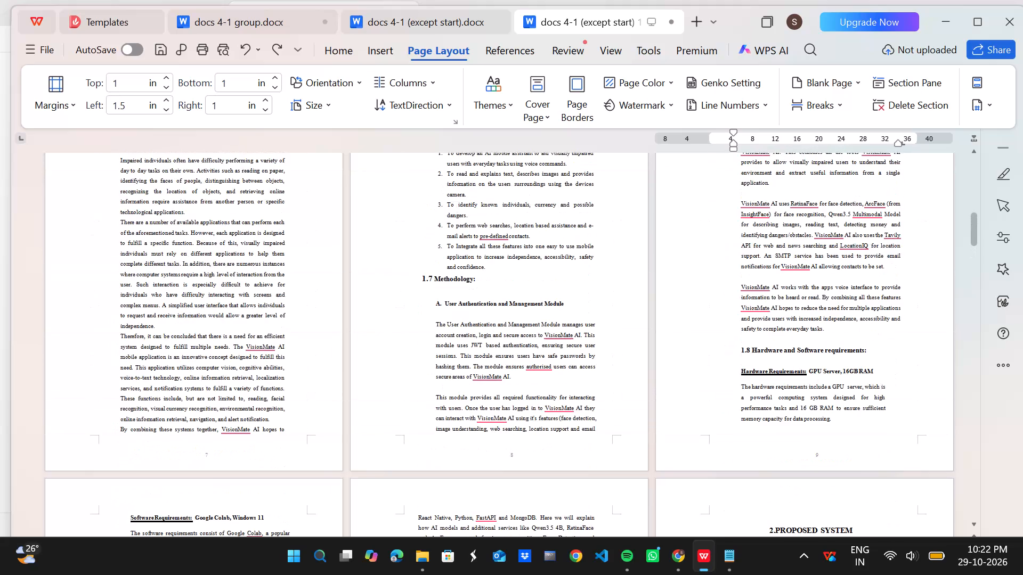
scroll(662, 305, "up", 5)
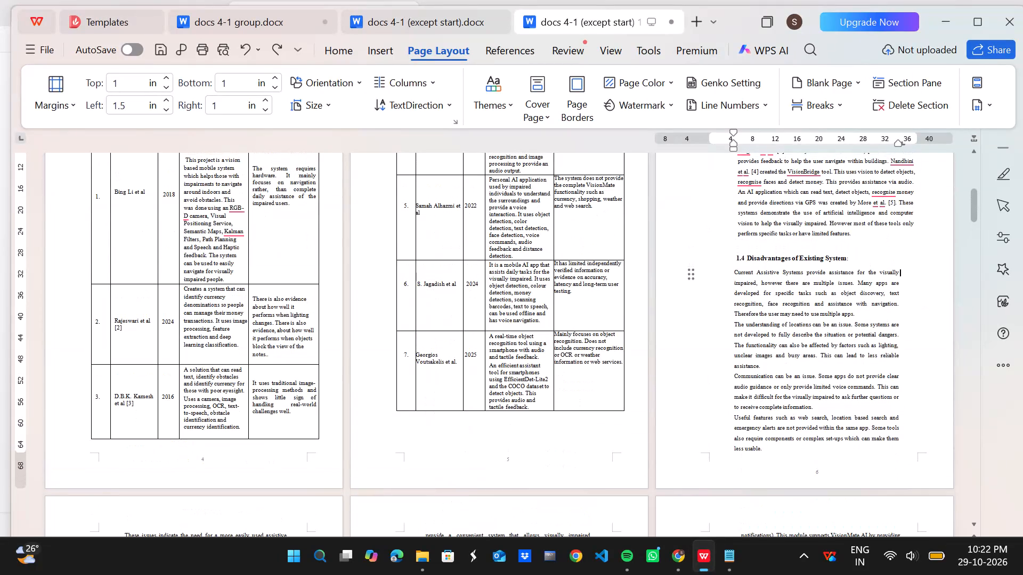
scroll(662, 305, "up", 1)
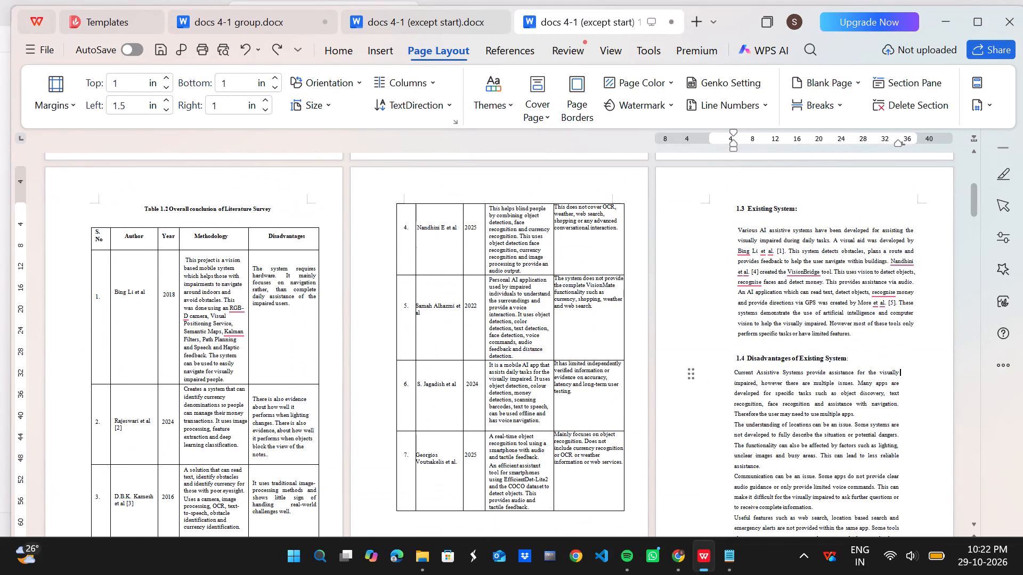
scroll(662, 305, "up", 4)
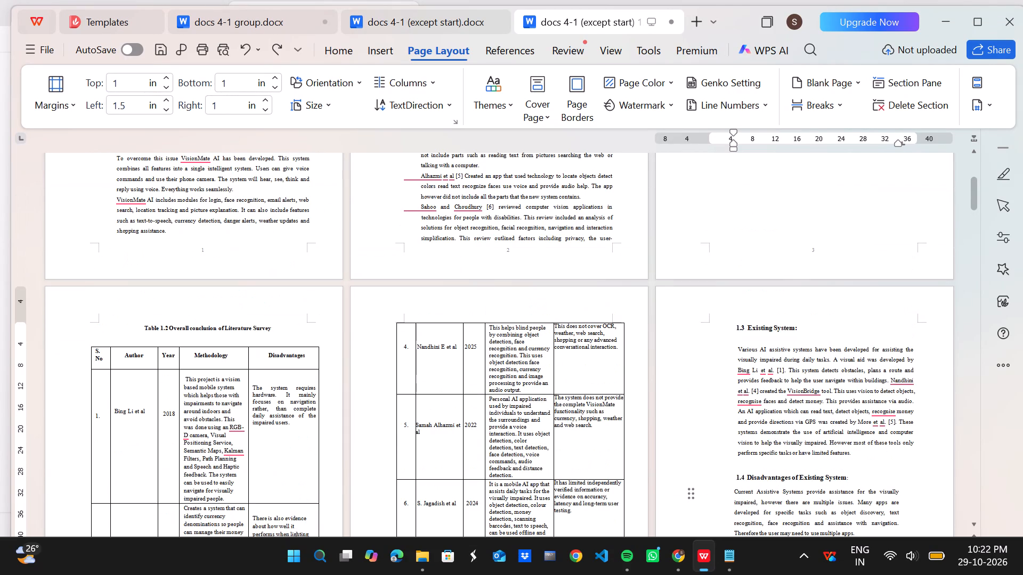
scroll(662, 305, "up", 2)
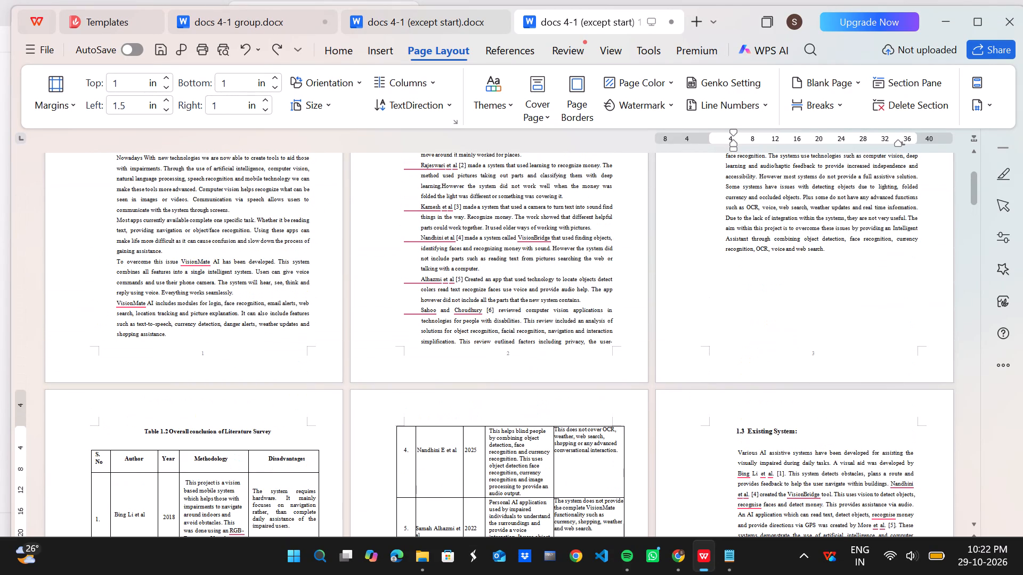
left_click(918, 450)
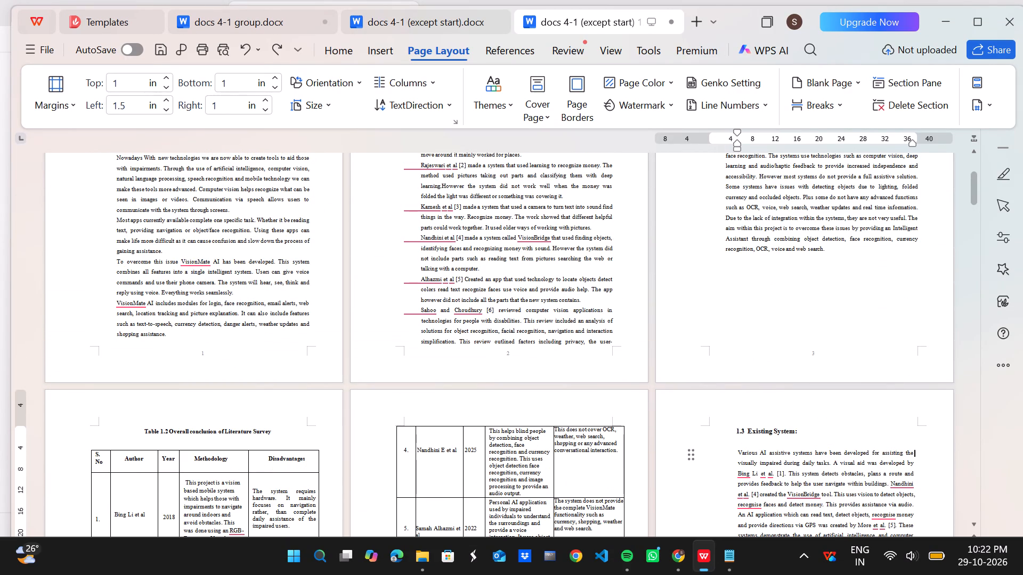
left_click(923, 235)
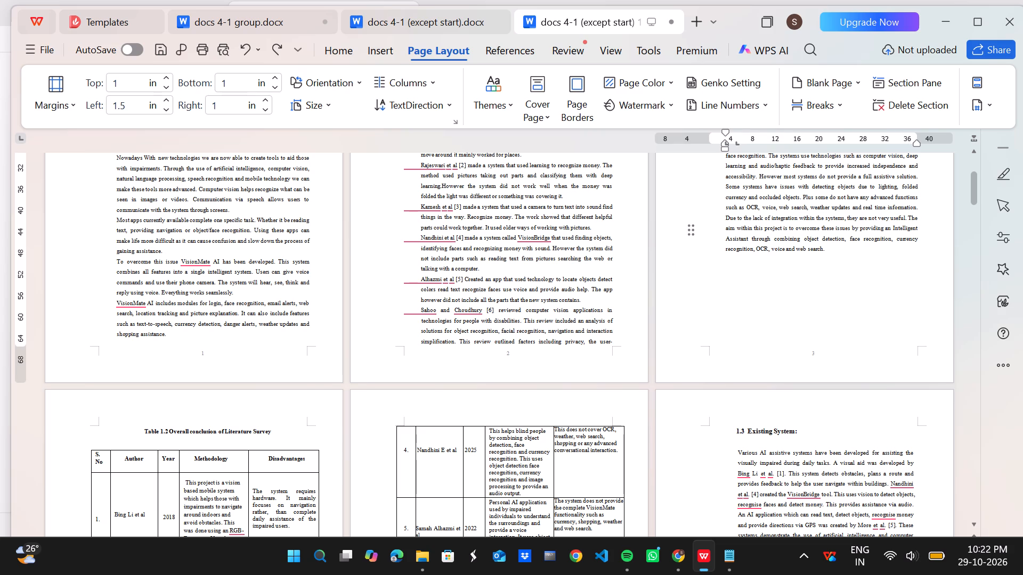
left_click(914, 455)
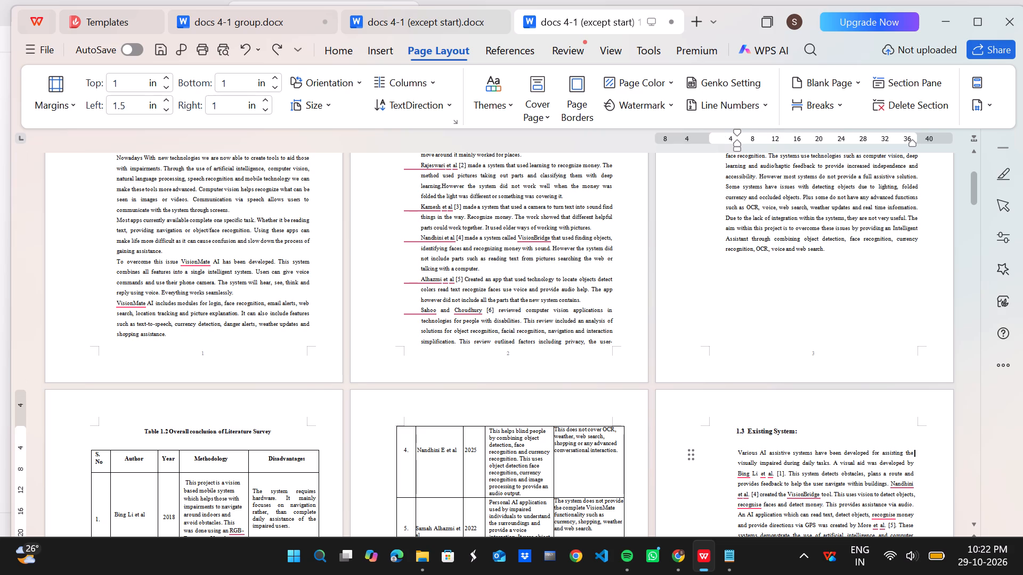
left_click(918, 222)
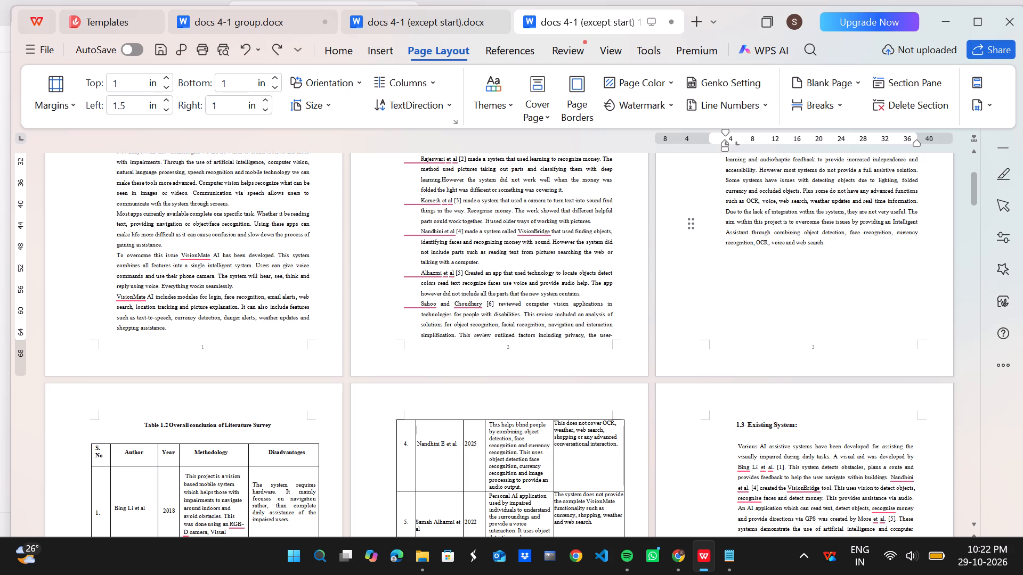
left_click(912, 444)
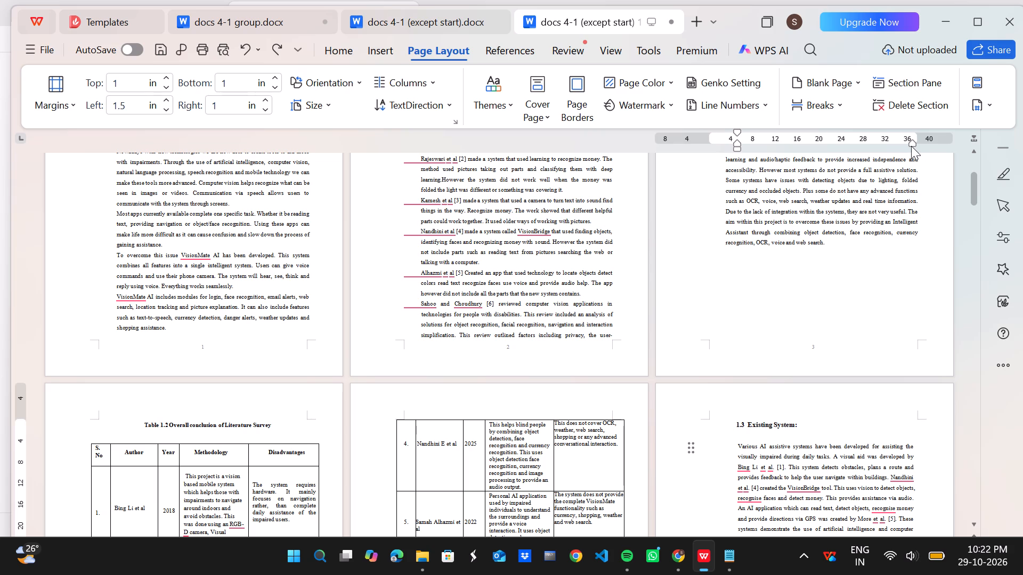
Widen the whole body paragraph of section 1.3 Existing System by moving its right indent to 38 on the ruler.
scroll(884, 315, "left", 1)
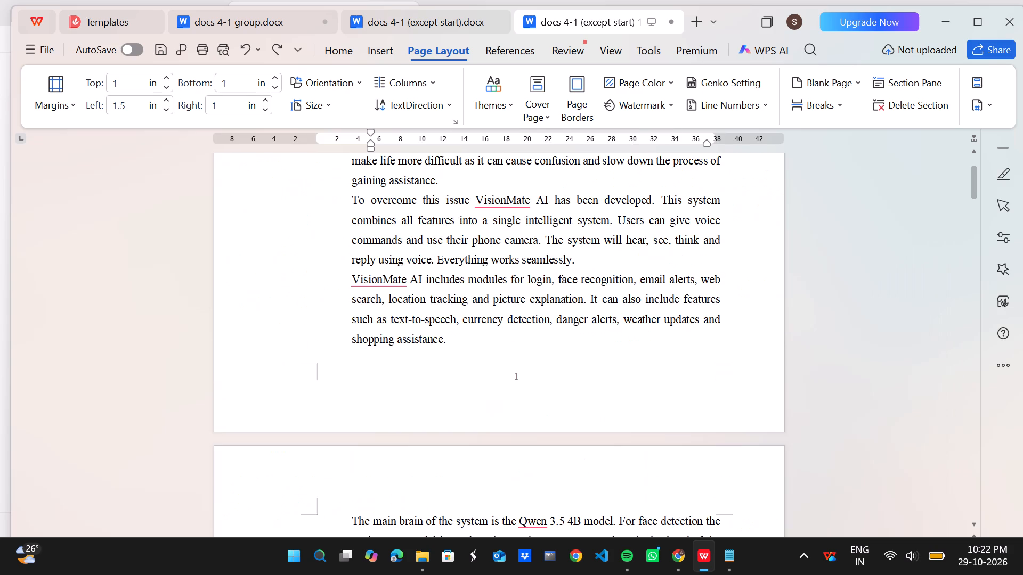
scroll(884, 315, "down", 6)
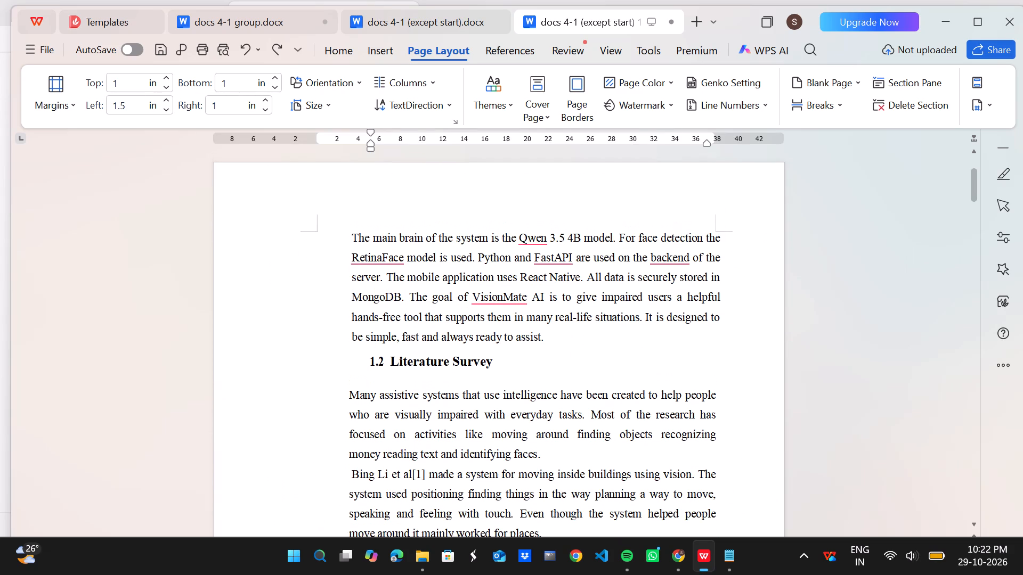
scroll(884, 315, "down", 9)
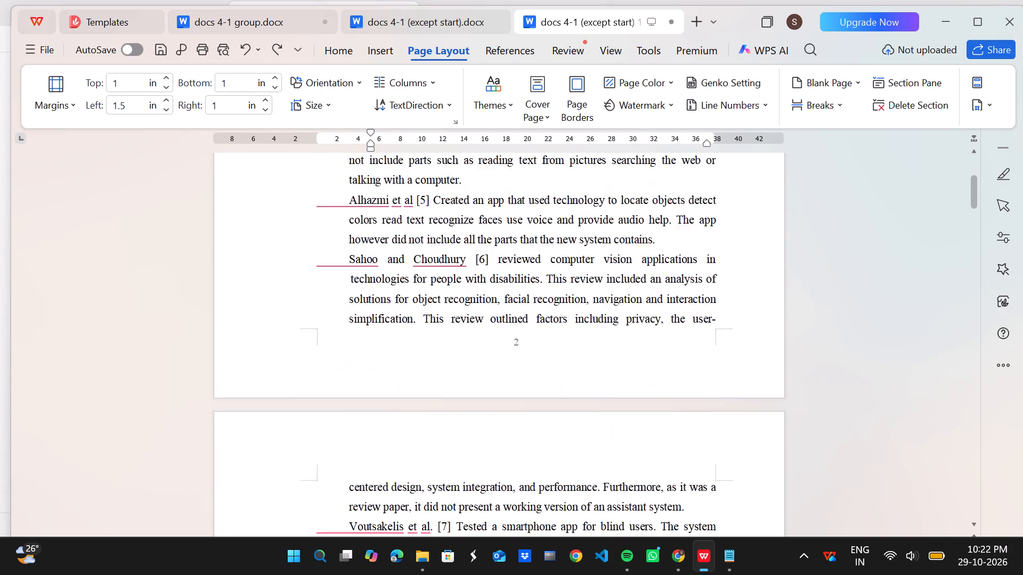
scroll(884, 315, "down", 7)
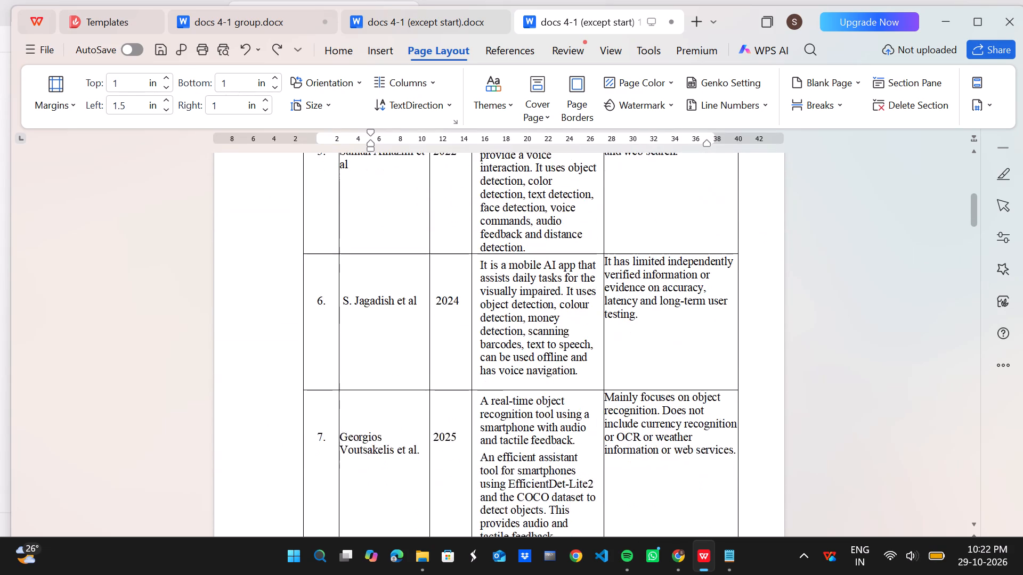
scroll(884, 315, "down", 6)
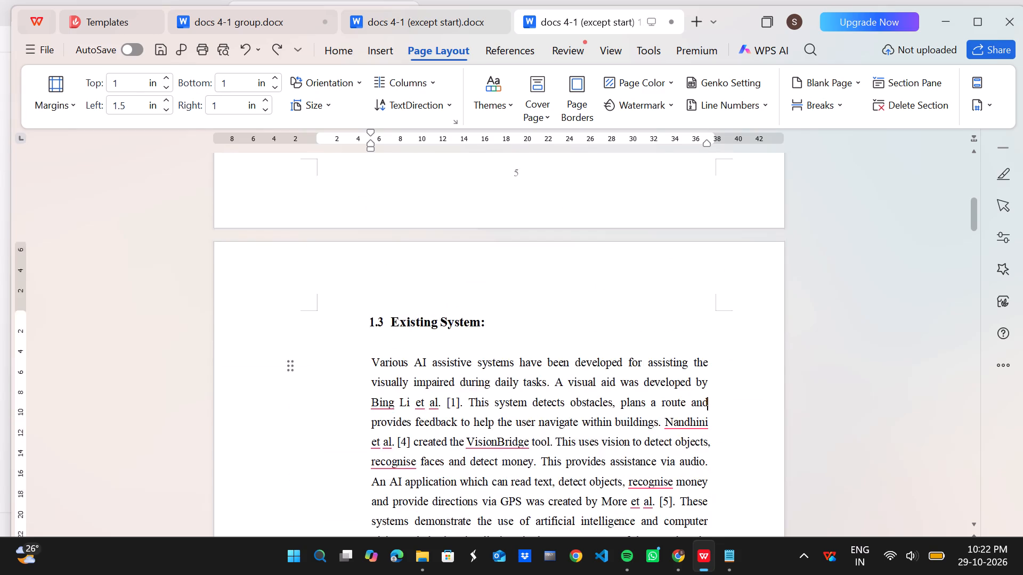
scroll(884, 315, "down", 2)
scroll(762, 321, "down", 1)
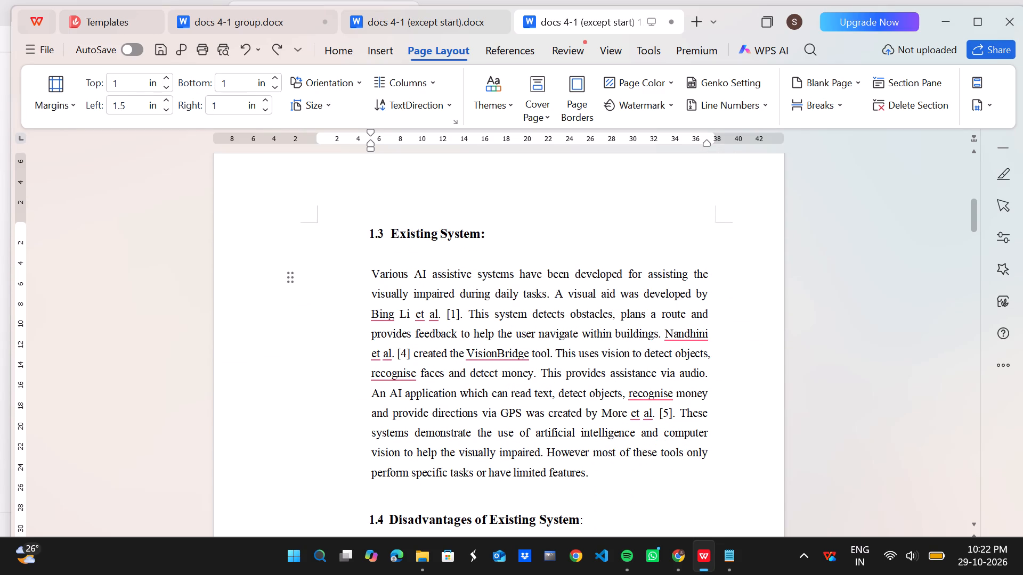
left_click_drag(374, 276, 591, 473)
left_click(708, 145)
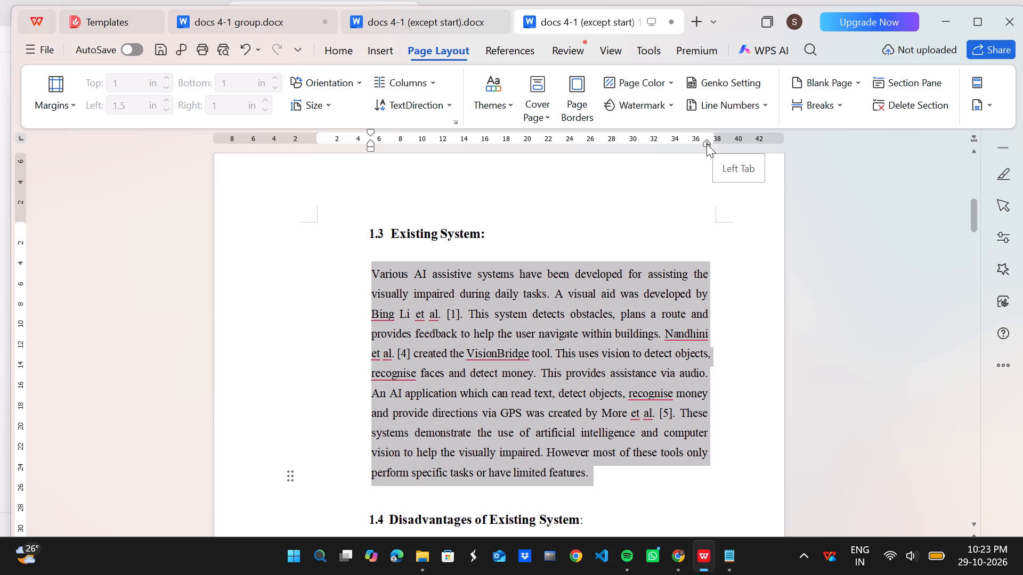
left_click_drag(707, 144, 713, 146)
left_click_drag(707, 143, 718, 152)
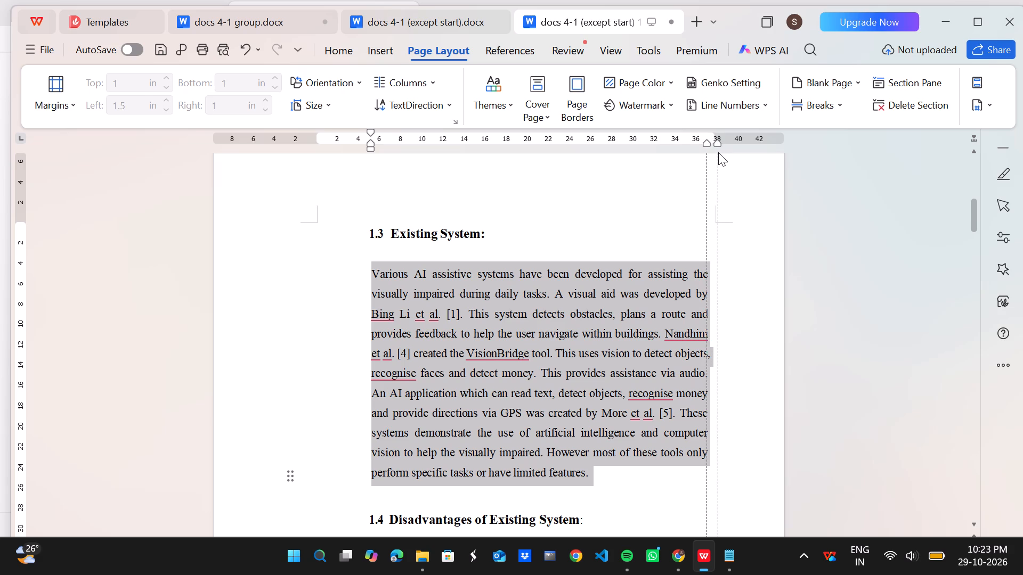
Extend the right indent of all section 1.4 Disadvantages of Existing System paragraphs, including those continuing onto the following page, to 38 on the ruler.
scroll(738, 281, "down", 3)
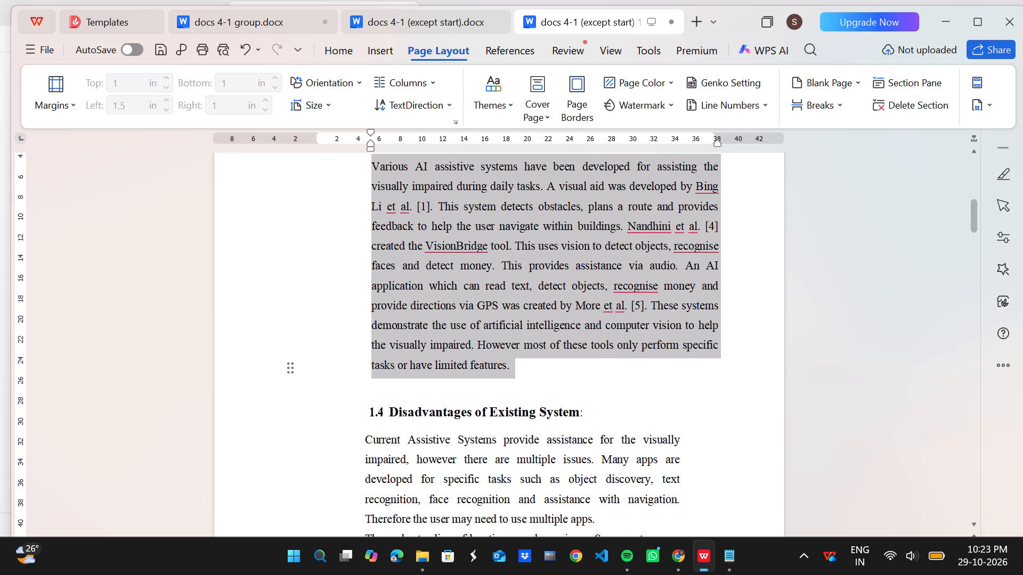
scroll(738, 281, "down", 2)
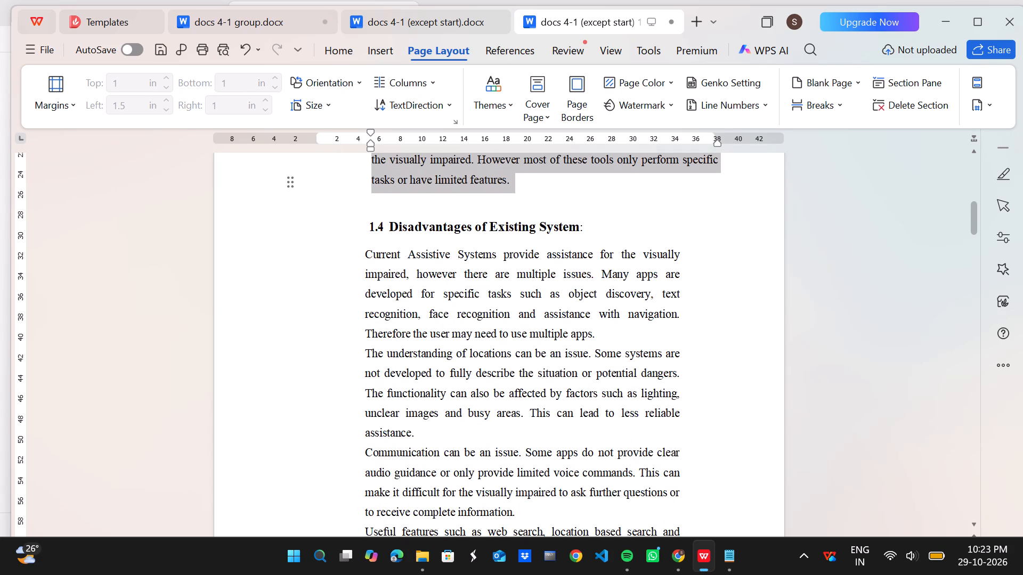
left_click_drag(367, 253, 530, 574)
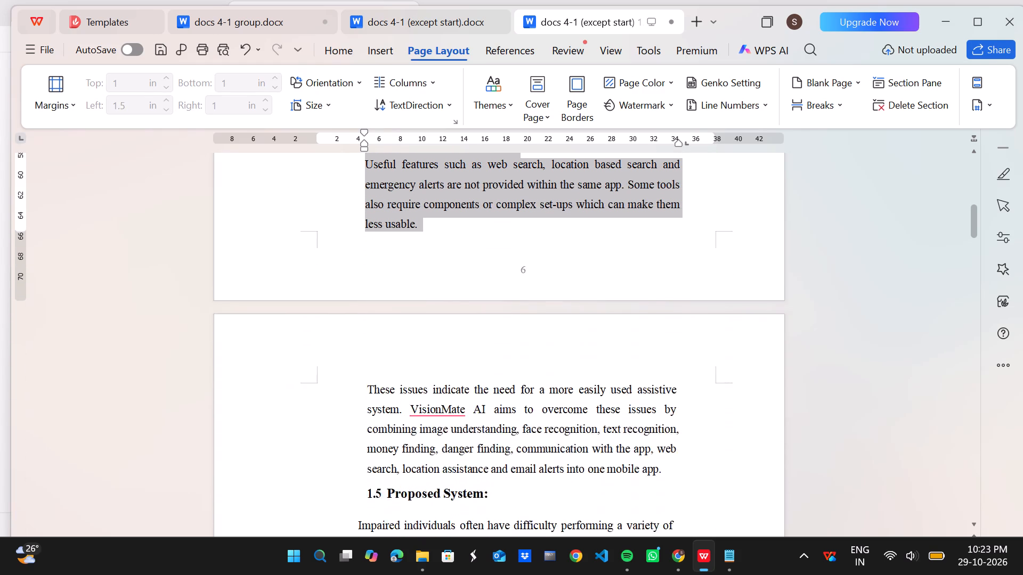
left_click_drag(530, 574, 667, 395)
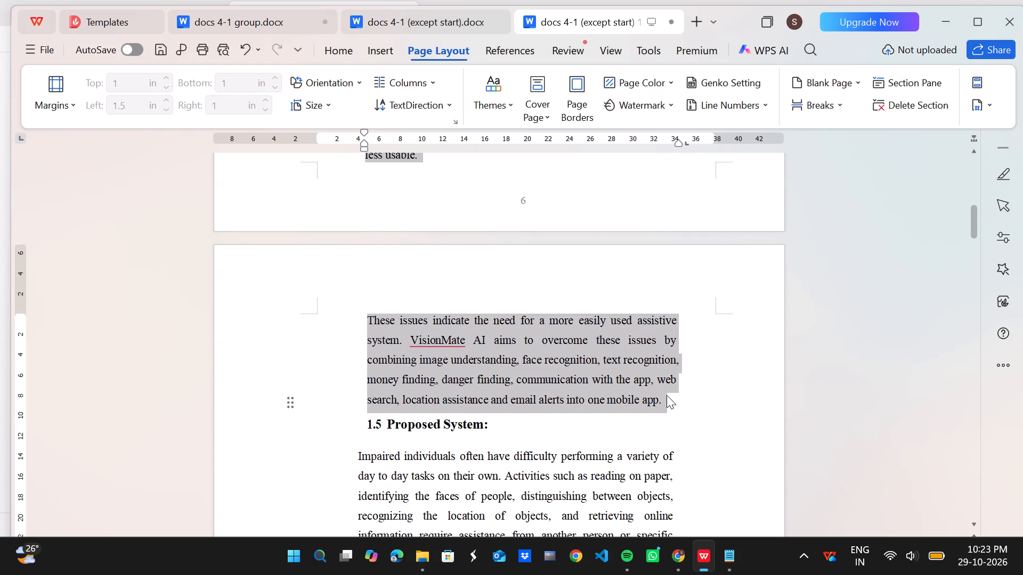
left_click_drag(679, 143, 702, 148)
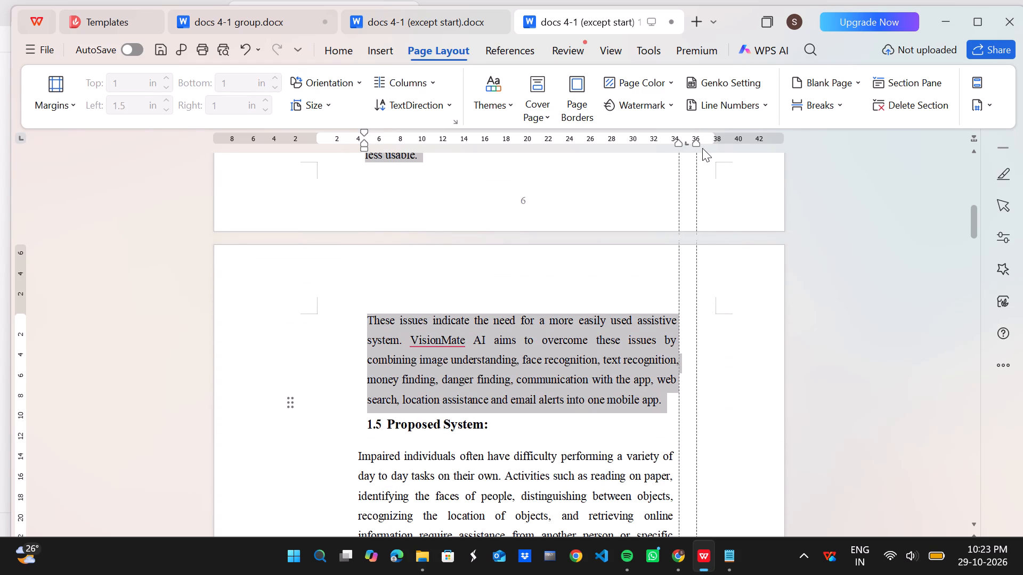
left_click_drag(702, 148, 707, 148)
scroll(703, 307, "up", 8)
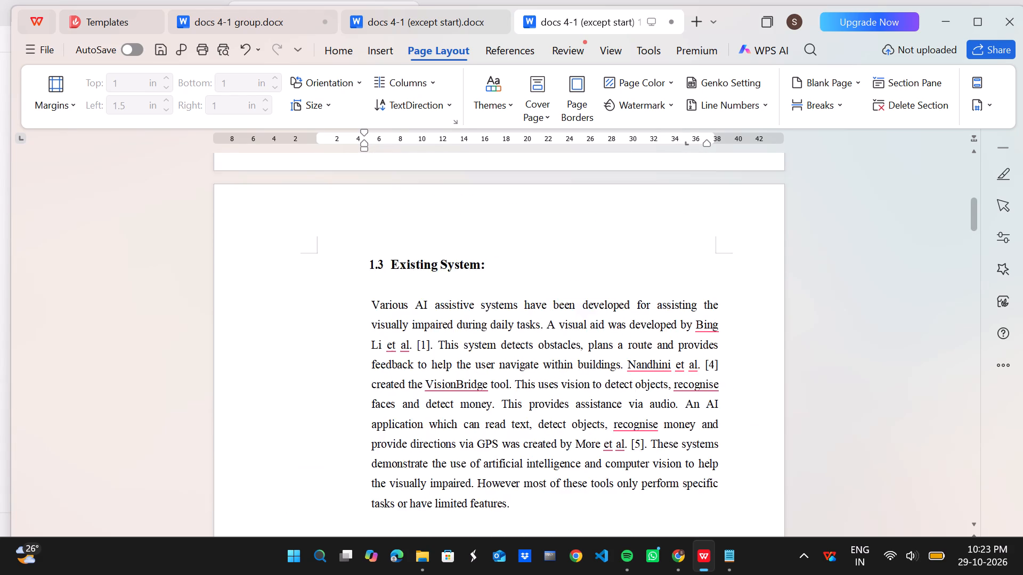
scroll(703, 307, "up", 1)
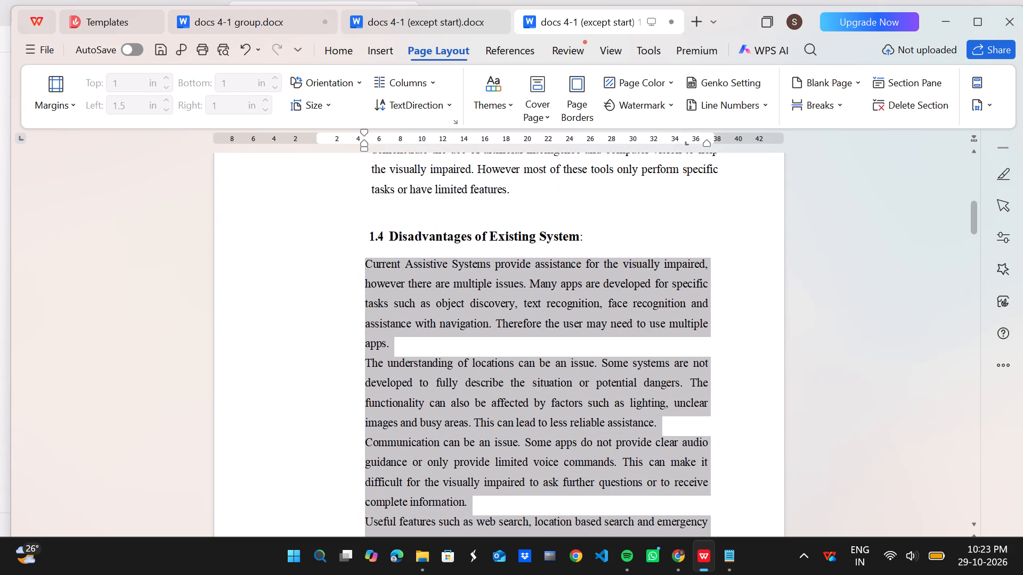
scroll(703, 307, "up", 1)
left_click_drag(707, 142, 708, 143)
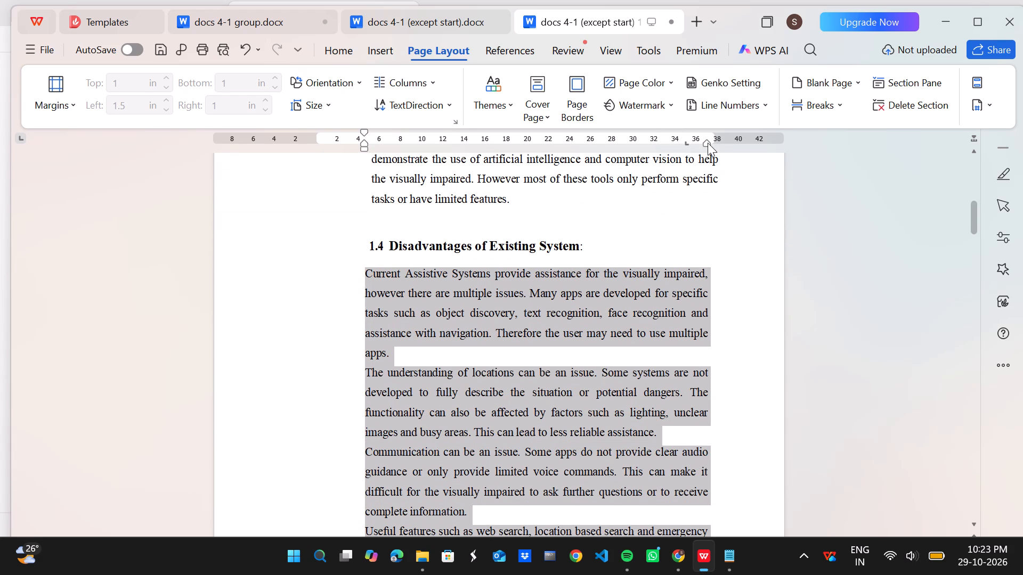
left_click_drag(708, 143, 716, 146)
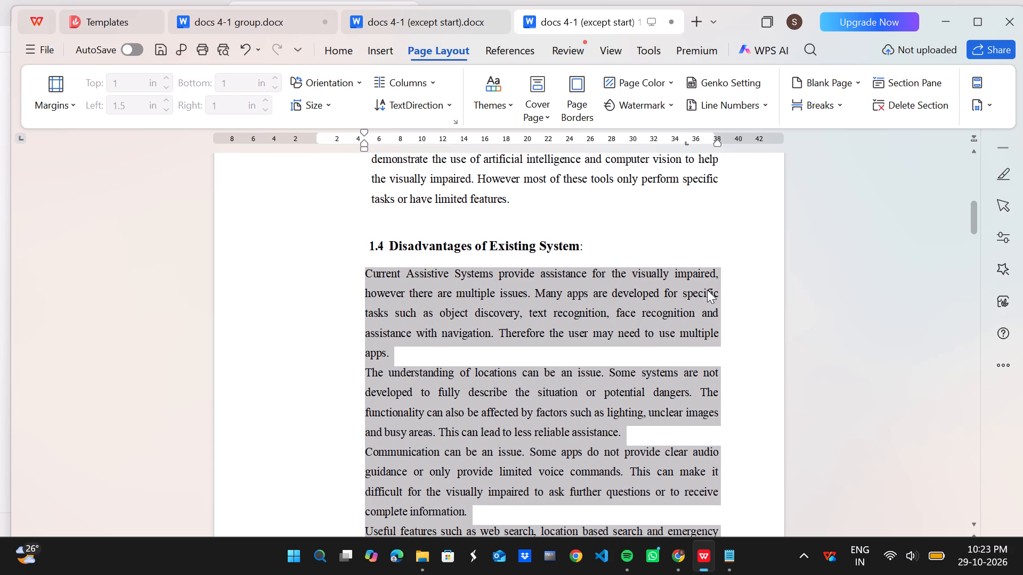
Compare the right text edges of the introduction, literature survey and Overall Summary paragraphs with those of section 1.5 Proposed System.
scroll(707, 290, "down", 8)
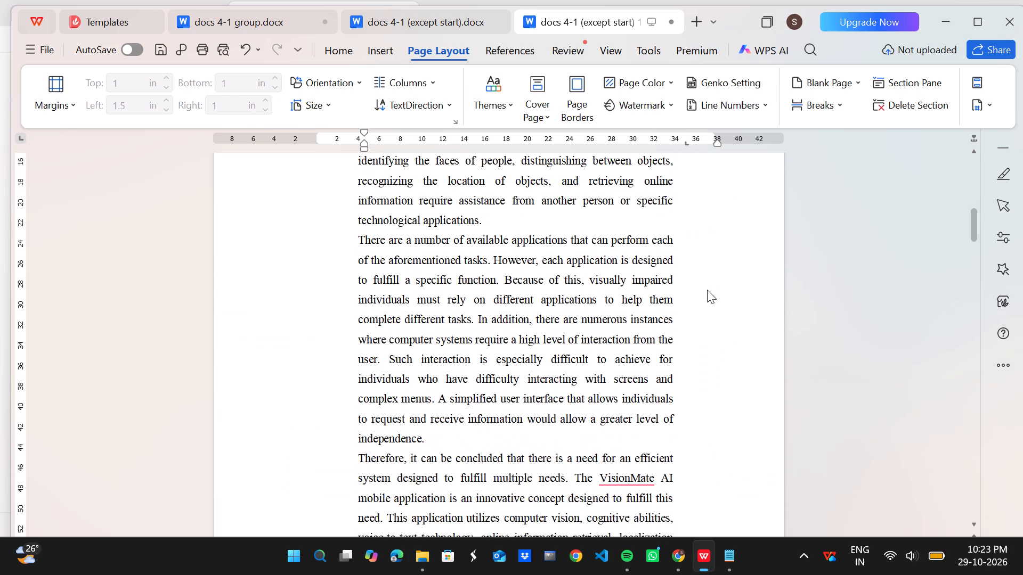
scroll(707, 290, "up", 4)
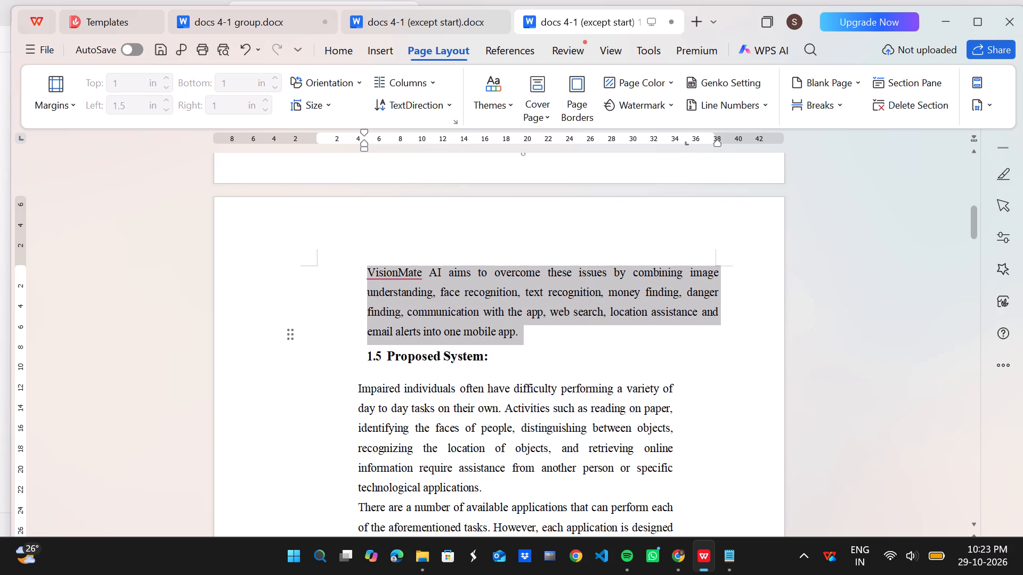
scroll(752, 299, "up", 10)
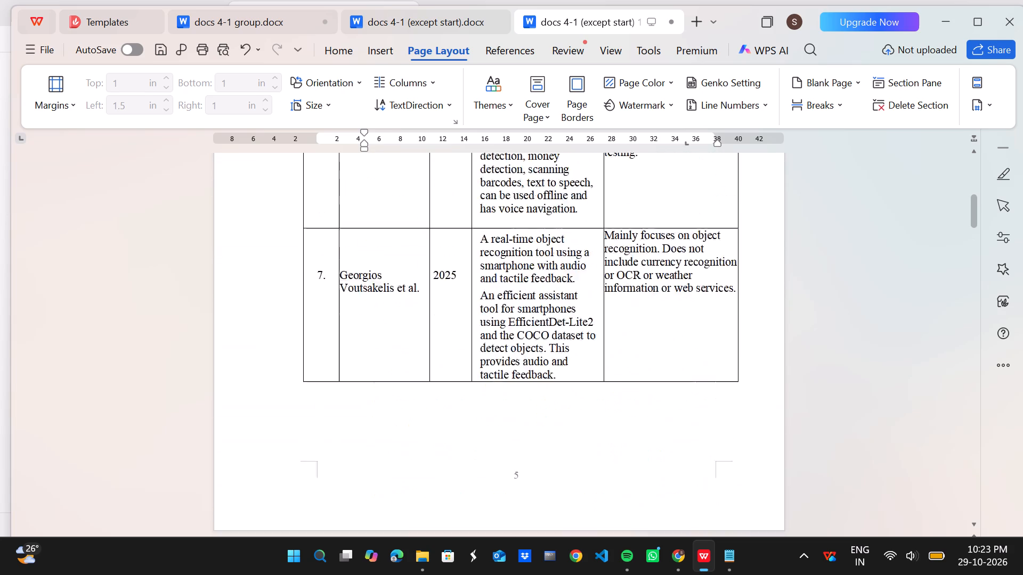
scroll(752, 299, "up", 10)
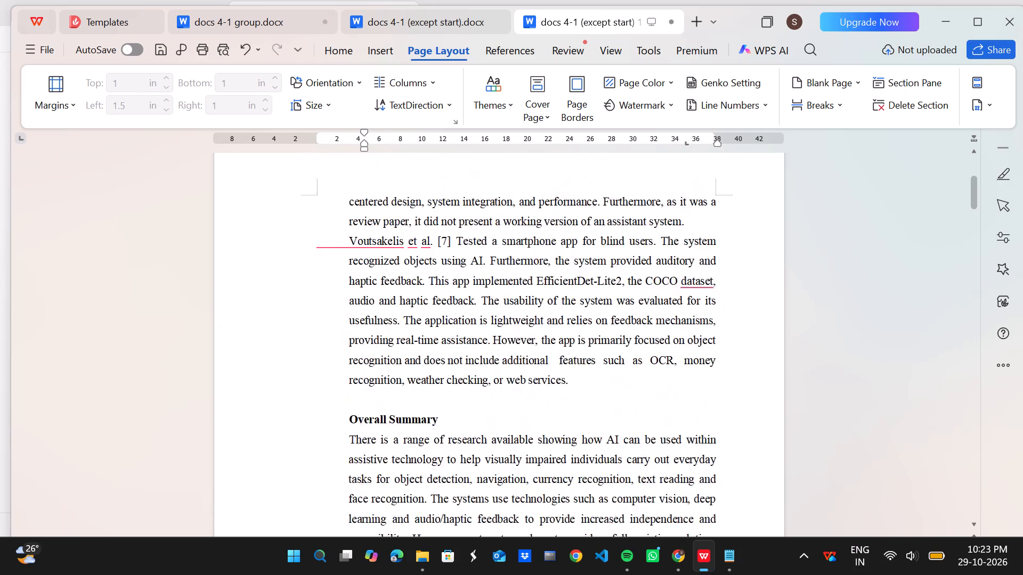
scroll(752, 299, "up", 1)
left_click(723, 273)
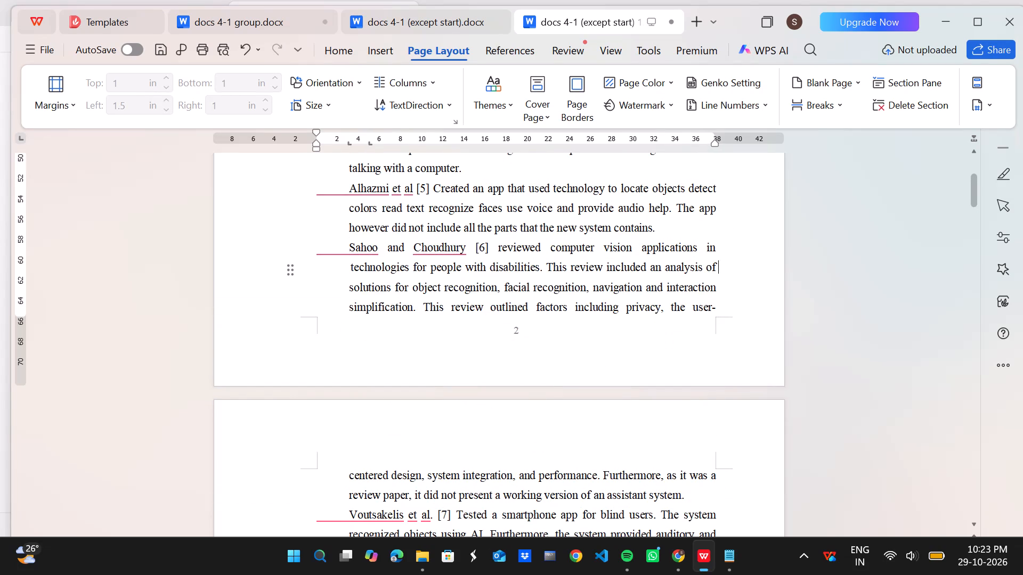
scroll(723, 273, "down", 6)
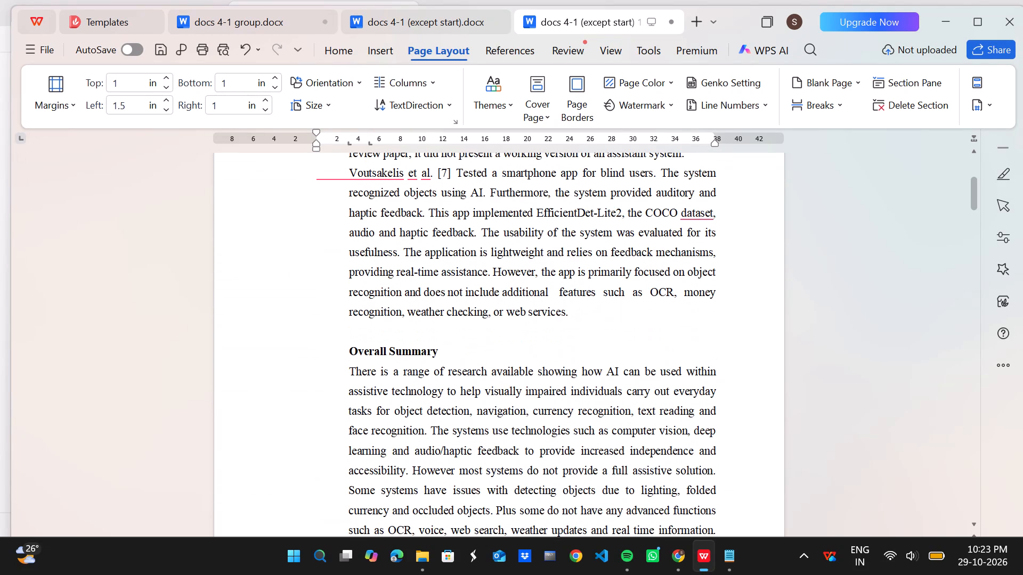
left_click(718, 264)
scroll(718, 264, "down", 7)
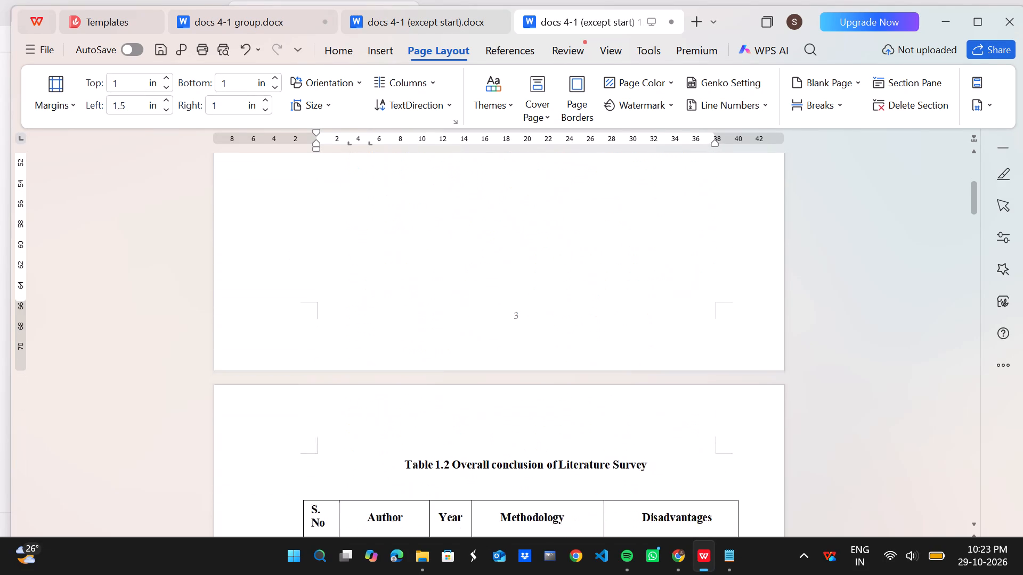
scroll(718, 264, "down", 1)
scroll(718, 264, "up", 20)
scroll(718, 264, "up", 10)
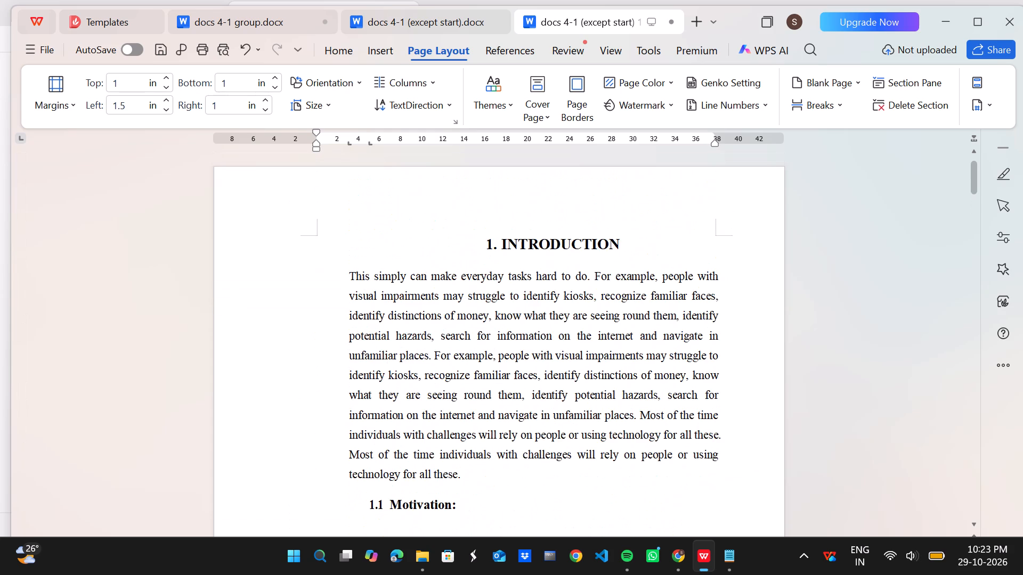
scroll(718, 264, "up", 2)
left_click(716, 290)
scroll(716, 290, "down", 9)
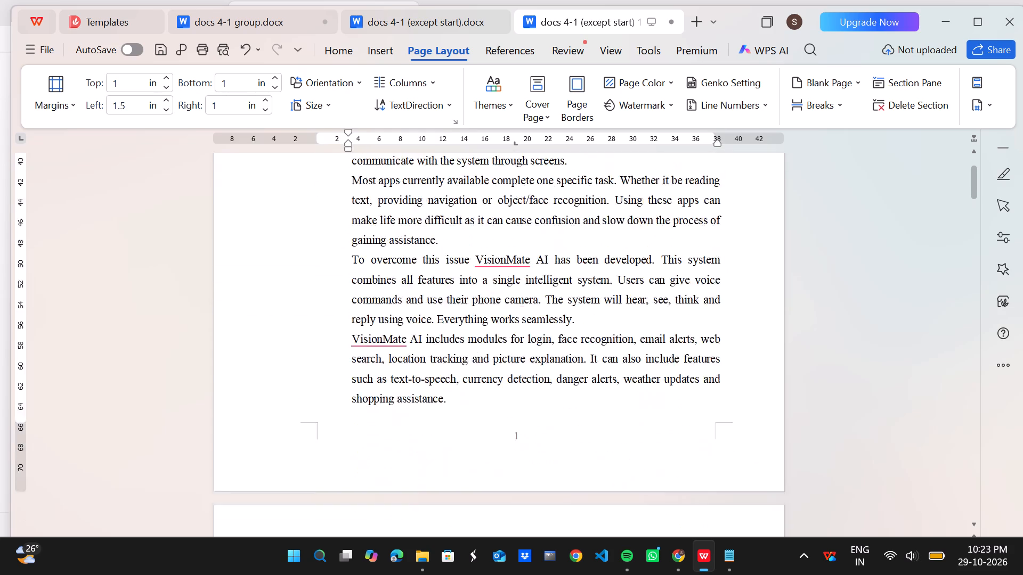
scroll(716, 290, "down", 15)
scroll(716, 290, "up", 2)
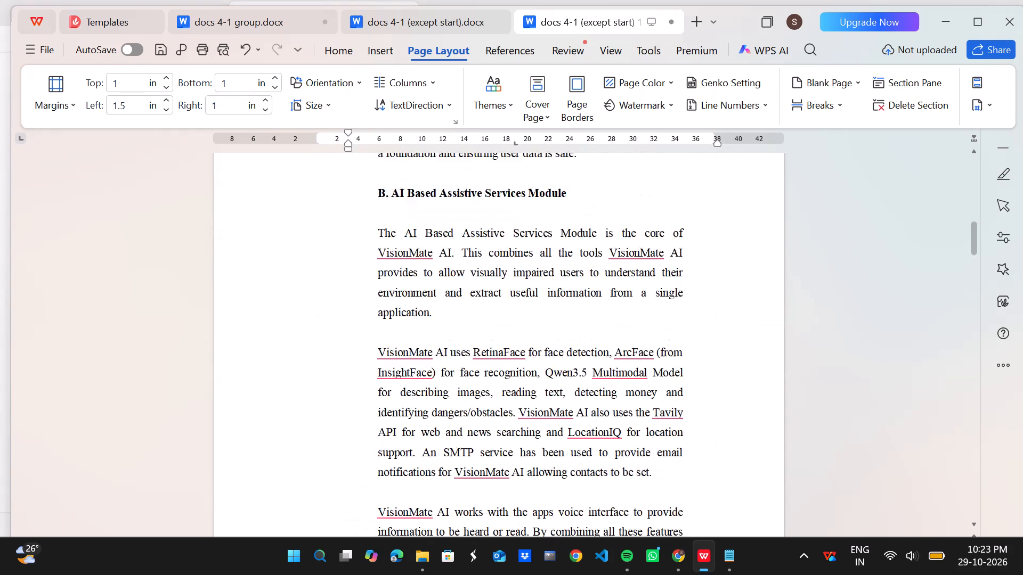
scroll(716, 290, "up", 3)
scroll(716, 290, "down", 3)
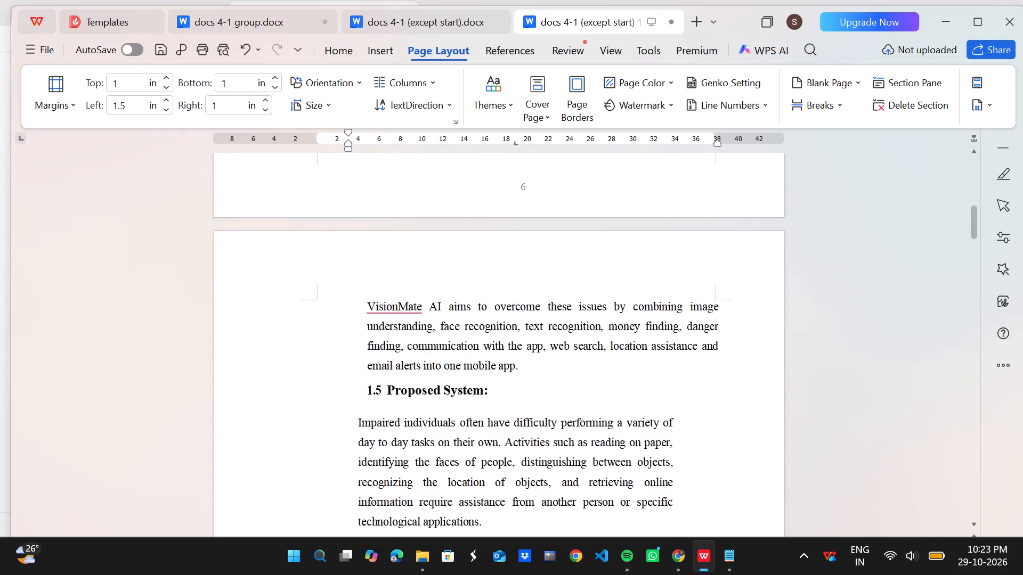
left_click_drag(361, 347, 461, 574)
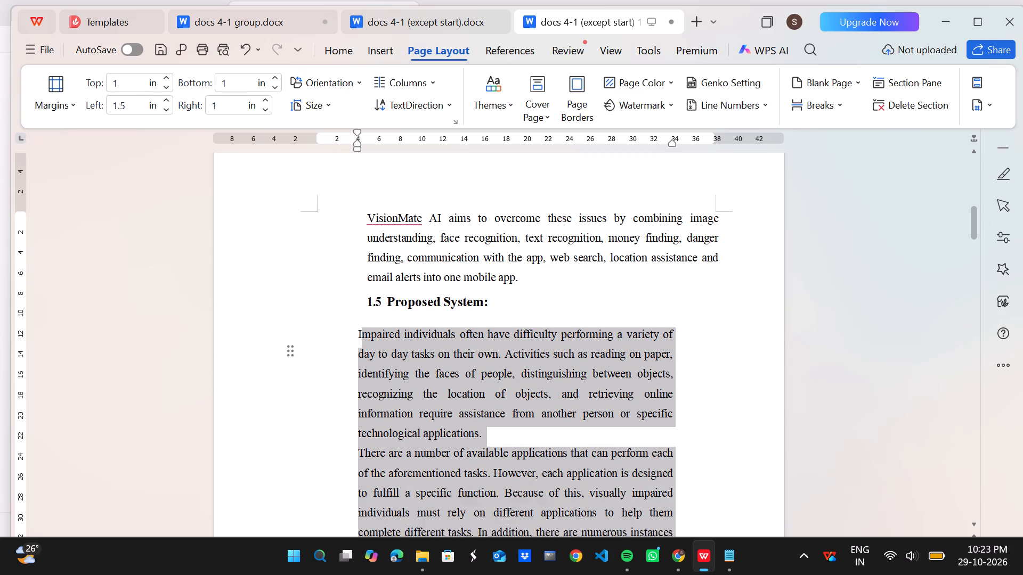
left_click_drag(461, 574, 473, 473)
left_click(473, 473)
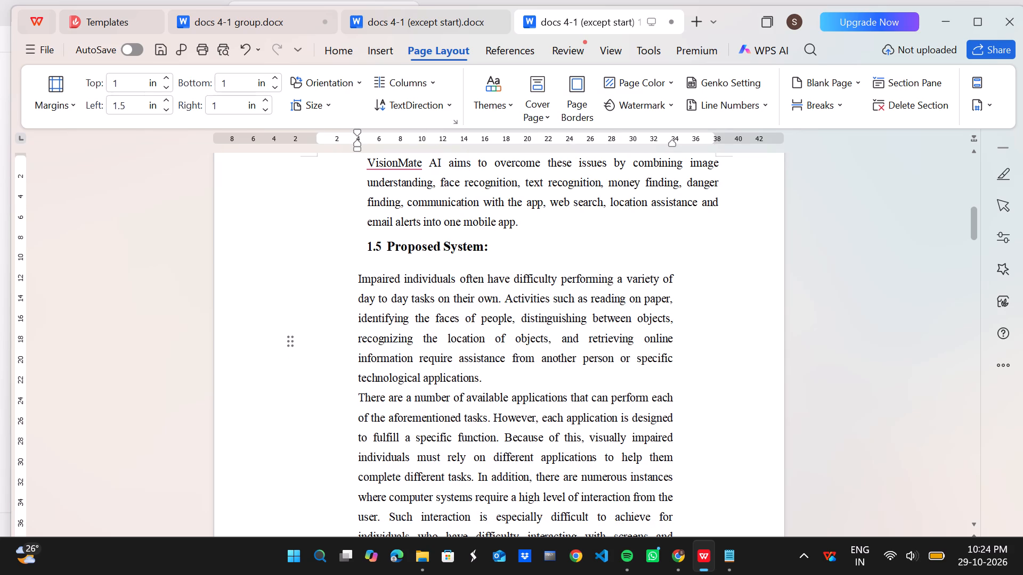
Extend the right indent of all section 1.5 Proposed System paragraphs, including the lines continuing onto the following page, to 38 on the ruler.
left_click_drag(356, 277, 448, 574)
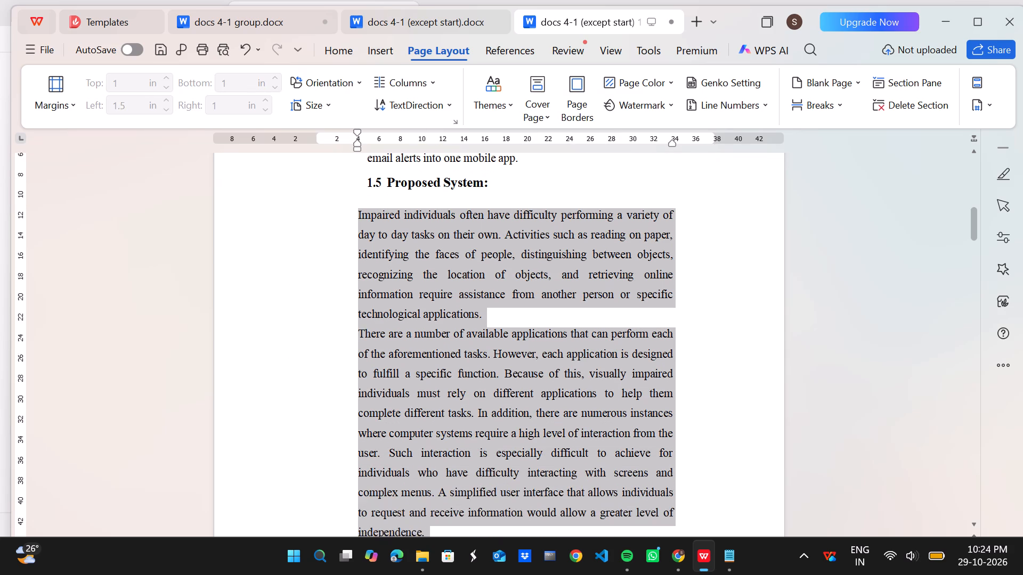
left_click_drag(448, 574, 449, 567)
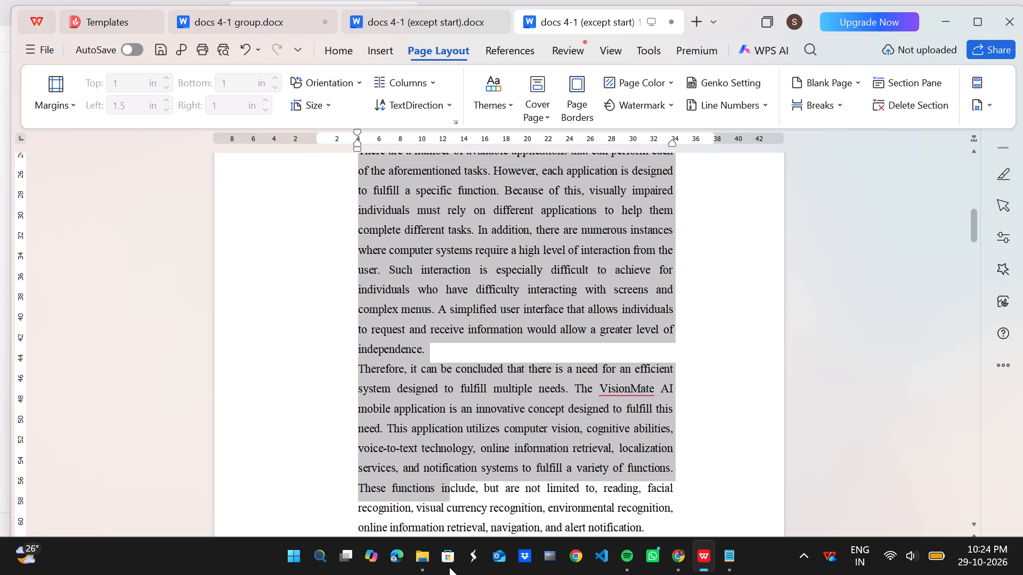
left_click_drag(449, 567, 619, 574)
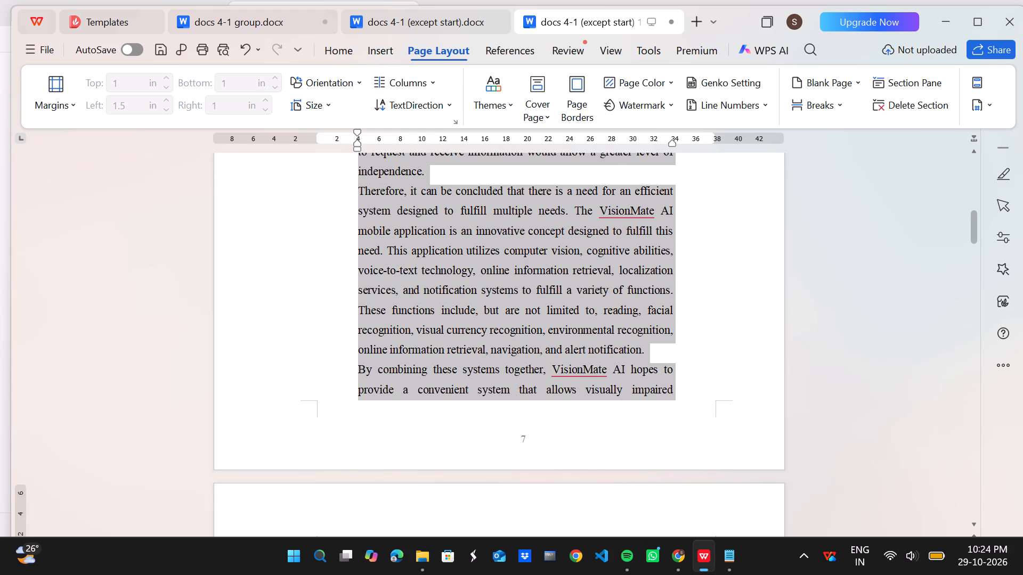
left_click_drag(619, 574, 617, 389)
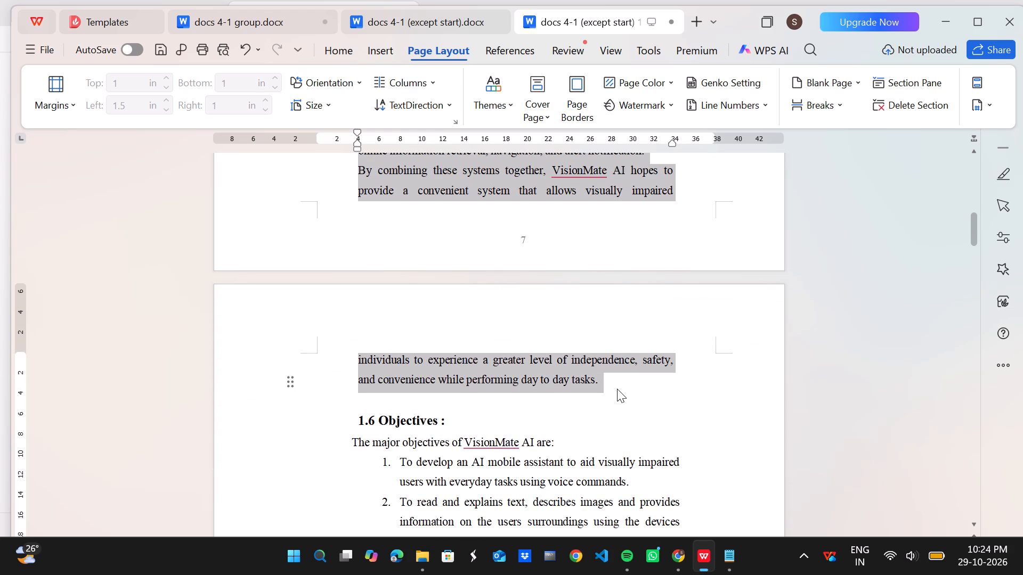
left_click_drag(670, 143, 705, 149)
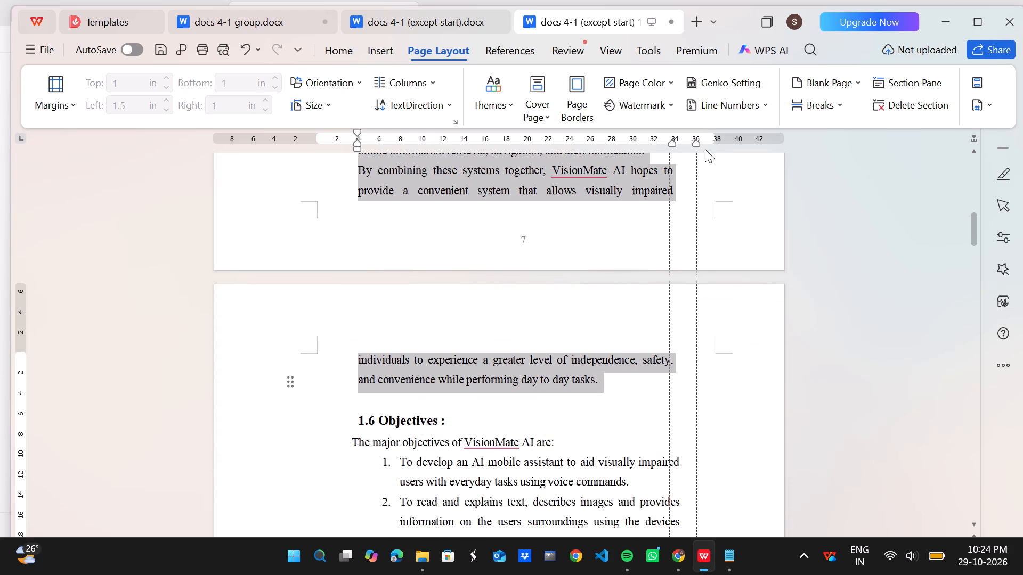
left_click_drag(705, 149, 714, 149)
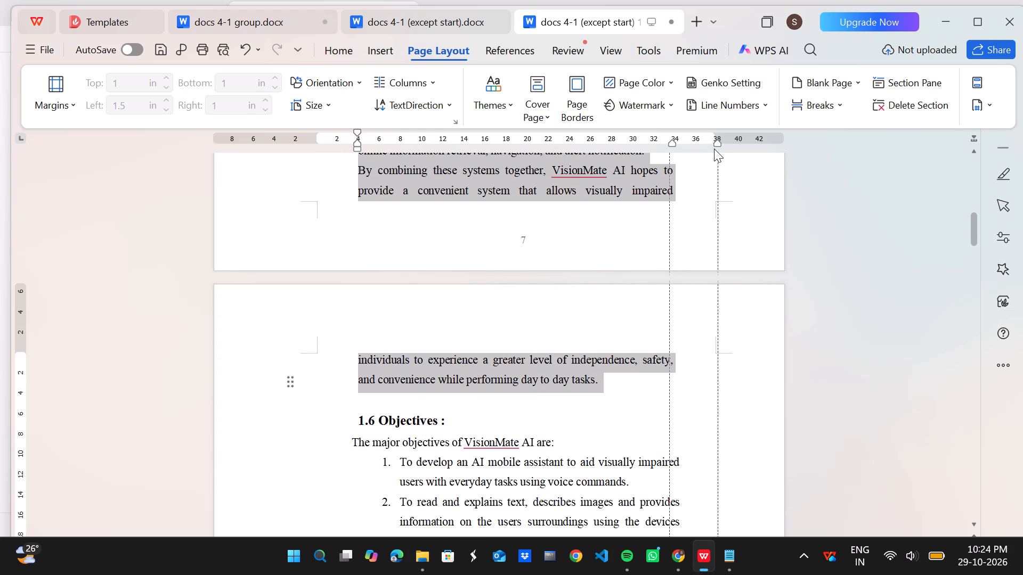
left_click_drag(714, 149, 712, 149)
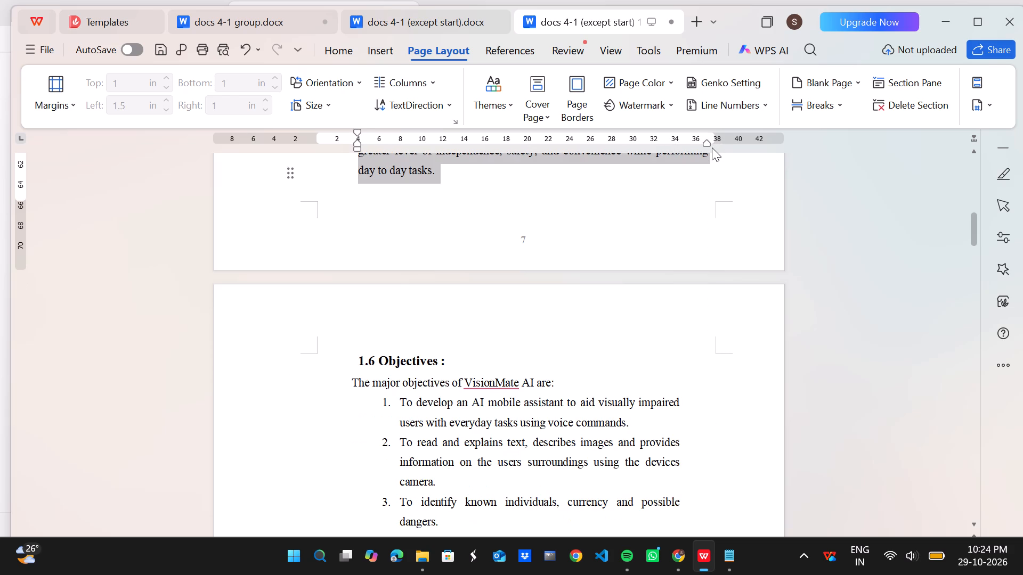
left_click(708, 143)
scroll(651, 274, "up", 2)
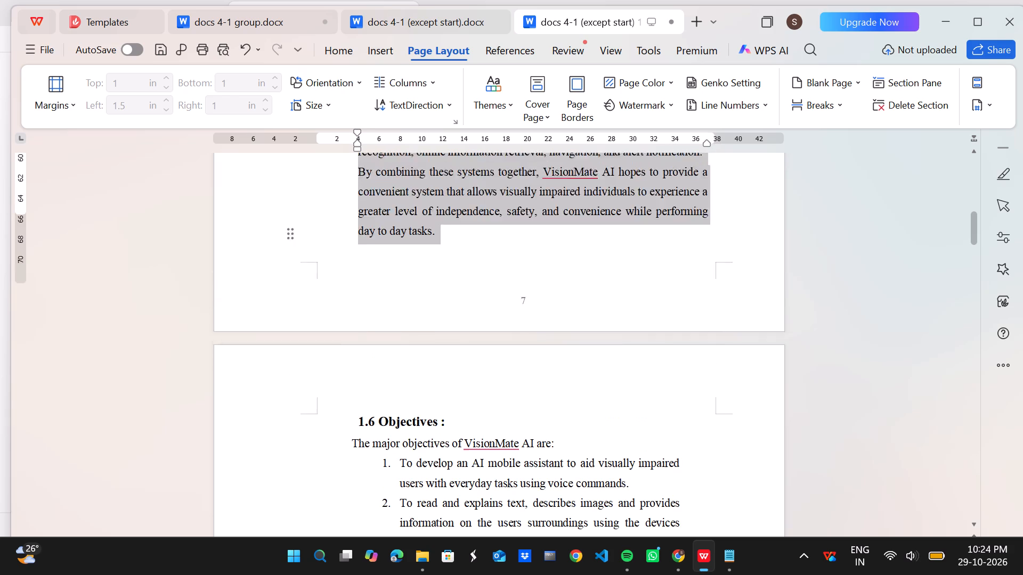
scroll(651, 274, "up", 9)
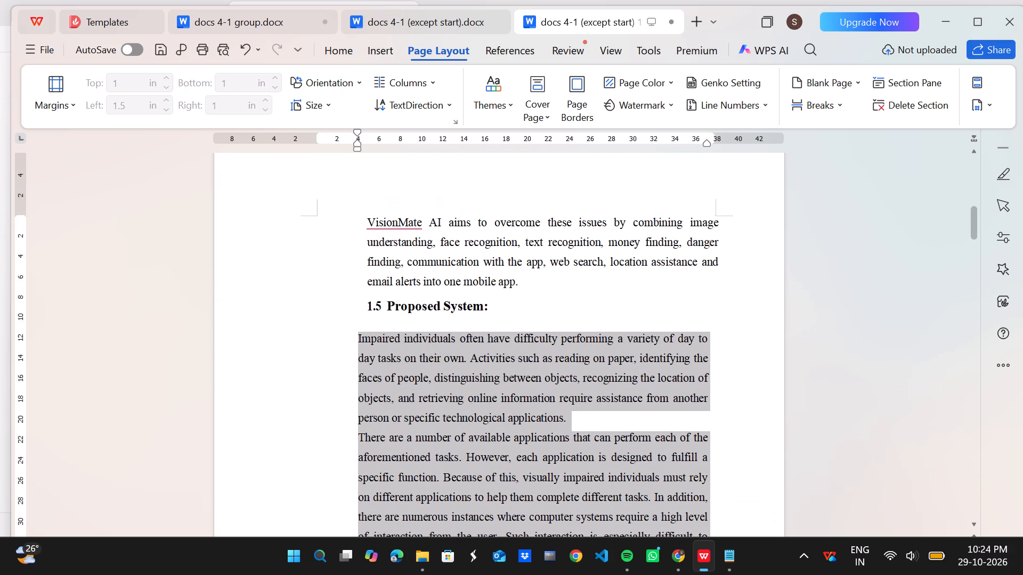
left_click_drag(708, 142, 713, 143)
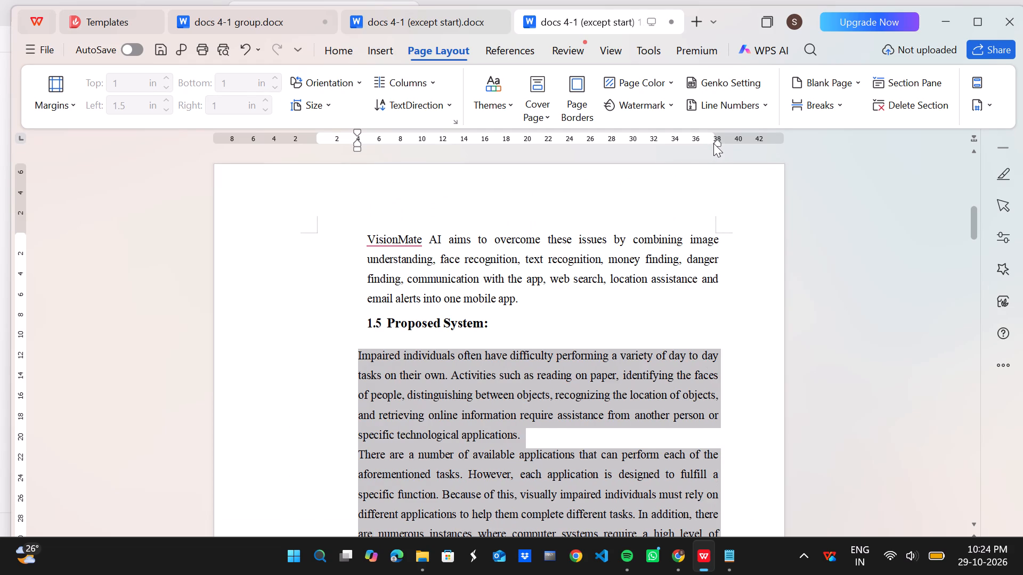
Insert a blank line above the 1.6 Objectives heading to move it onto the page with its list.
scroll(709, 336, "down", 5)
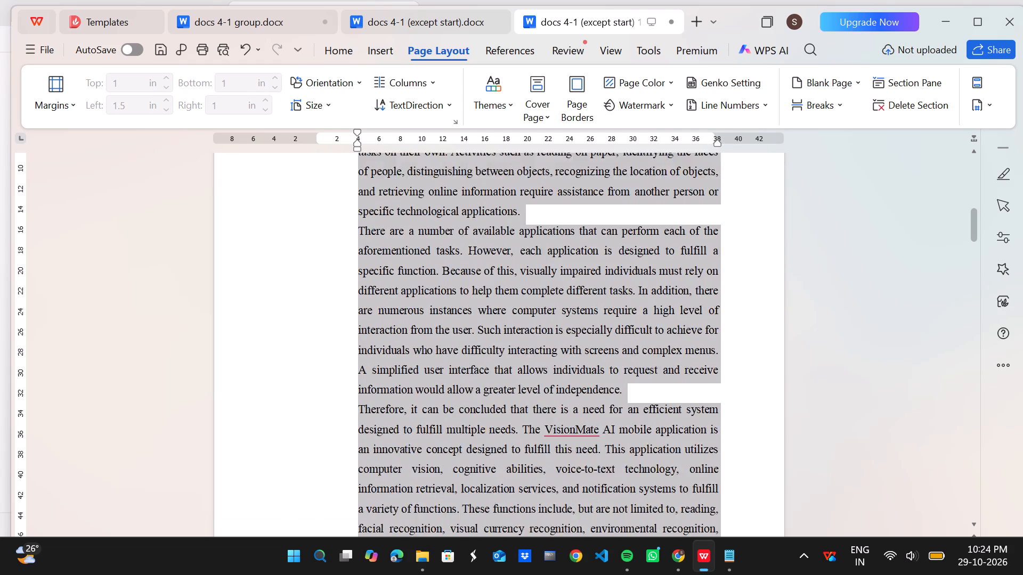
scroll(709, 336, "down", 5)
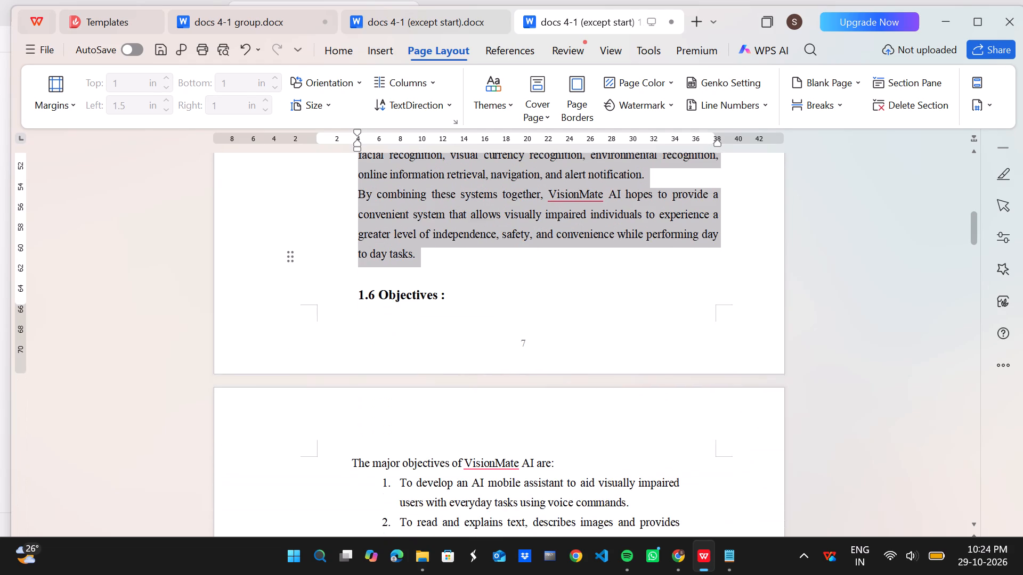
left_click(438, 274)
key("Return")
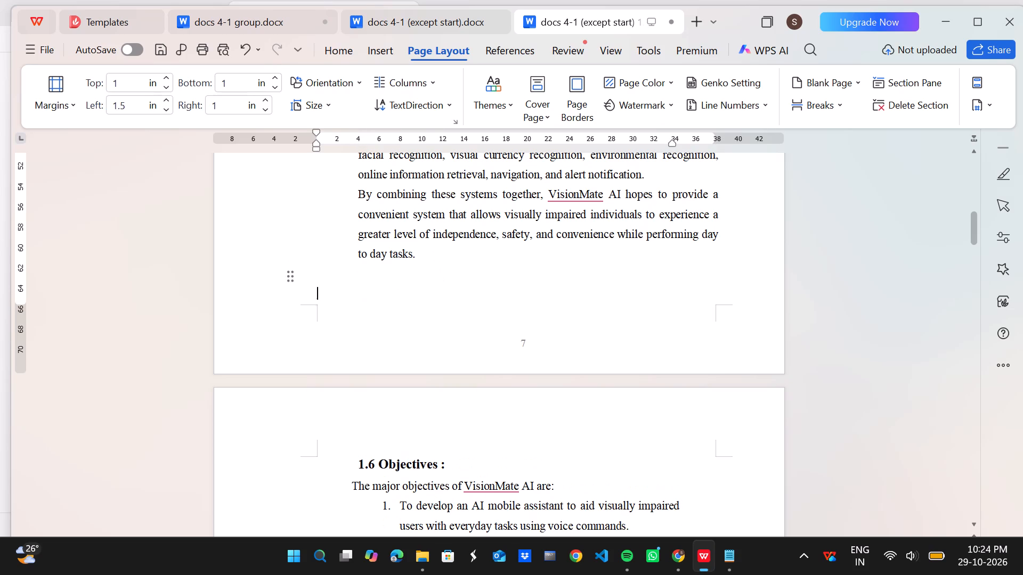
Select the section 1.6 Objectives introduction and numbered list, and shift the page's right margin on the ruler to 0.96 in.
scroll(438, 274, "down", 4)
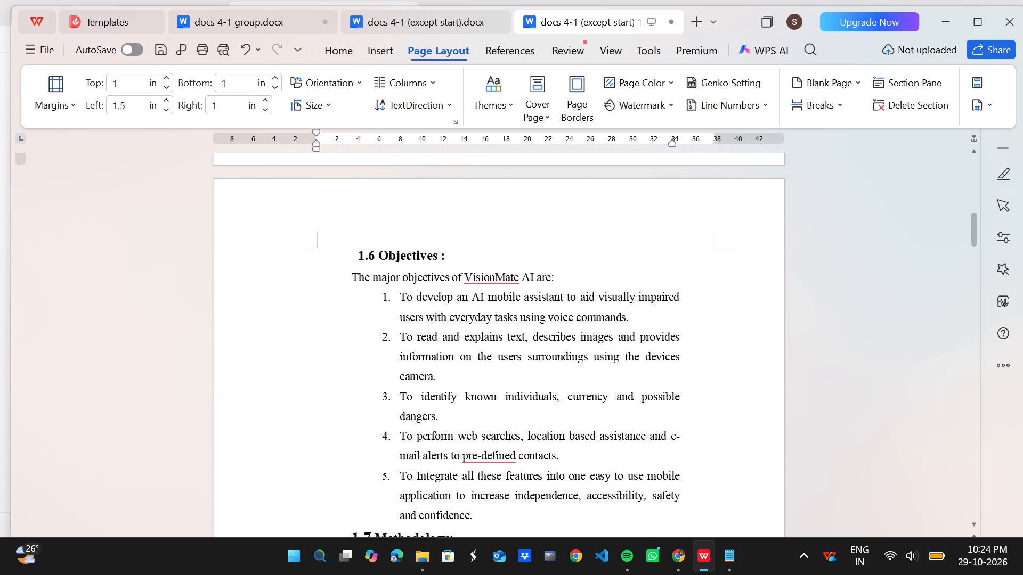
left_click_drag(351, 273, 477, 574)
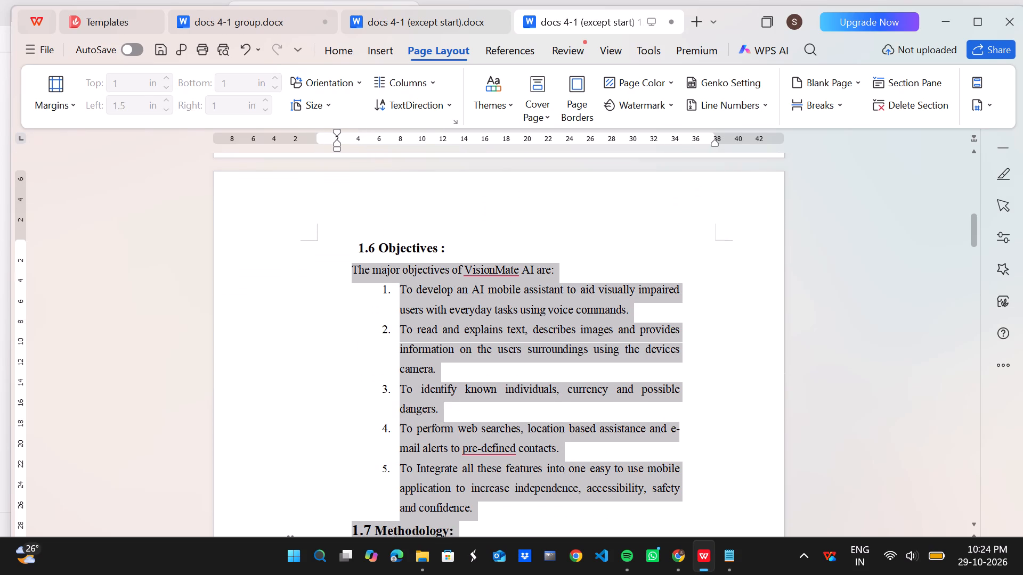
left_click_drag(477, 574, 512, 405)
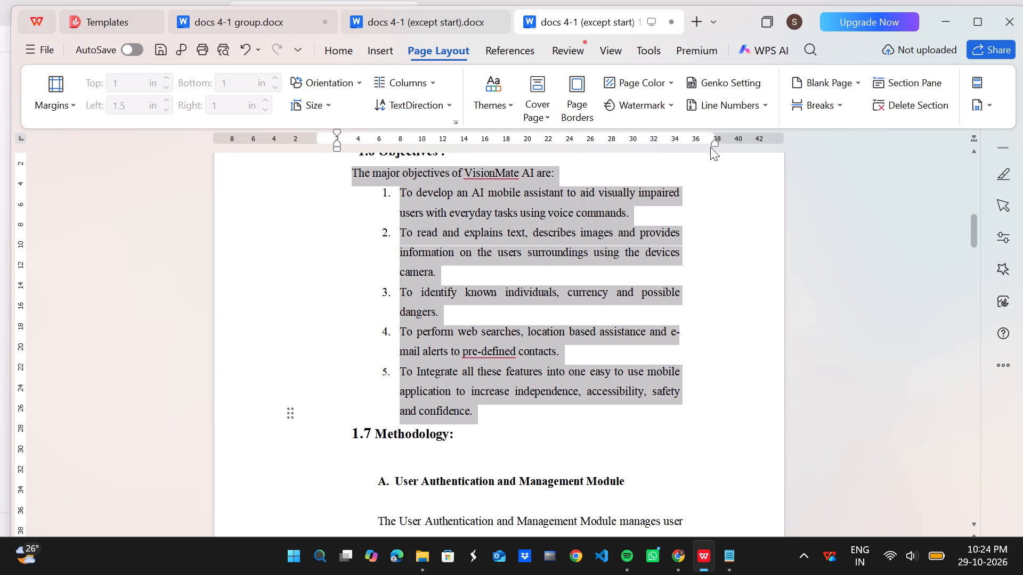
scroll(725, 248, "up", 2)
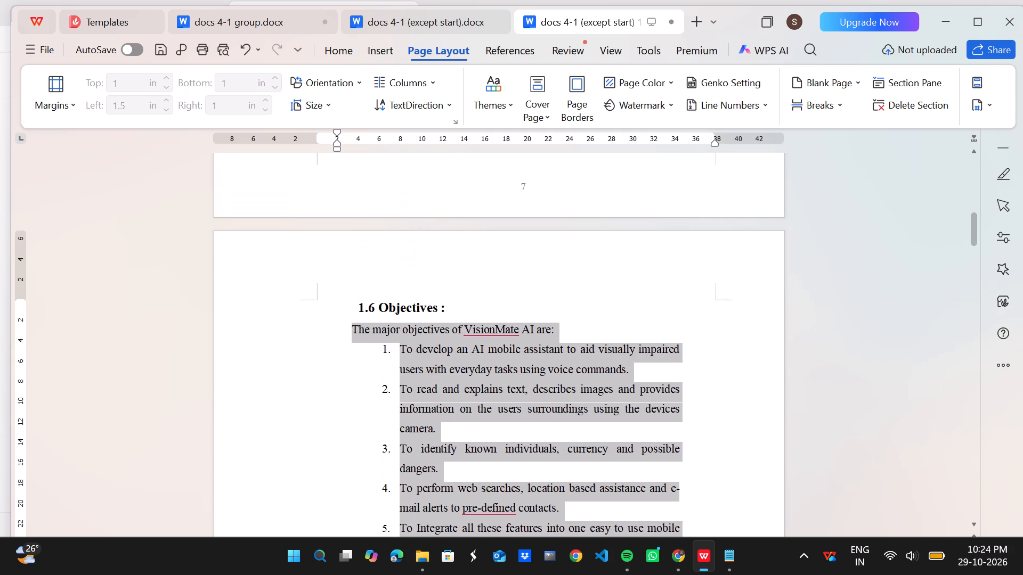
scroll(725, 248, "up", 2)
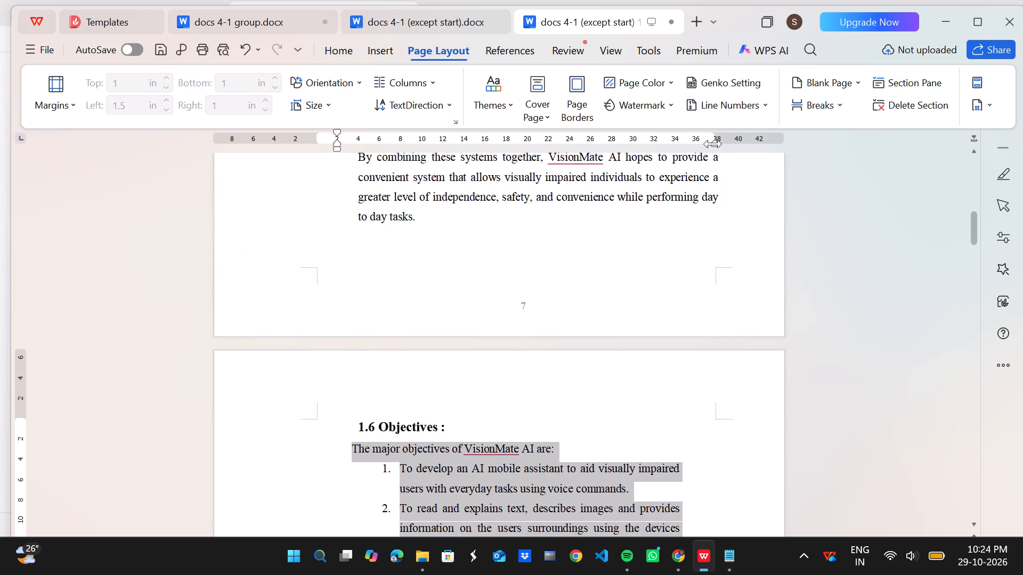
left_click(713, 144)
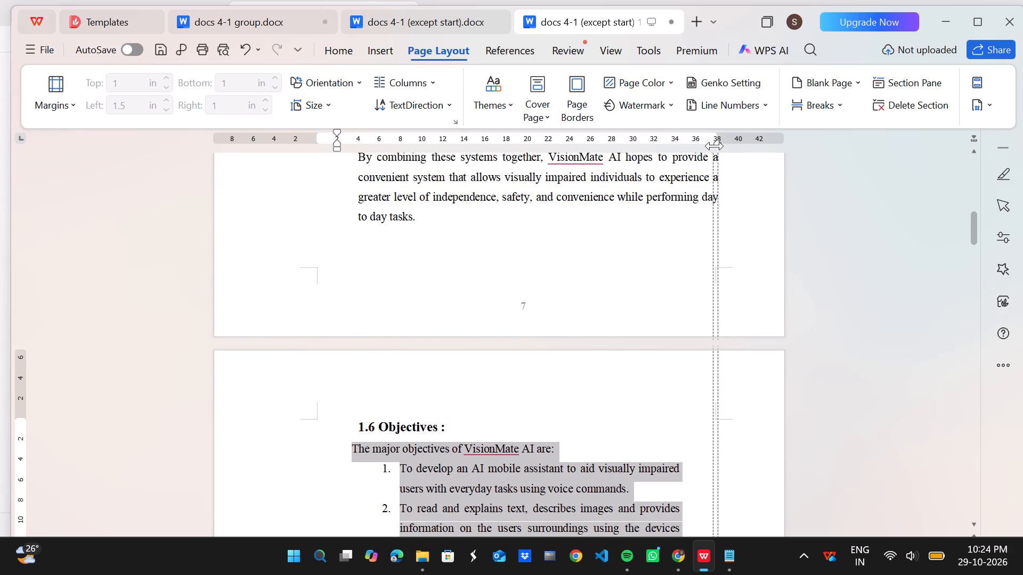
Insert another blank line above the 1.6 Objectives heading to bring it back onto the page with its list.
left_click(473, 230)
key("Return")
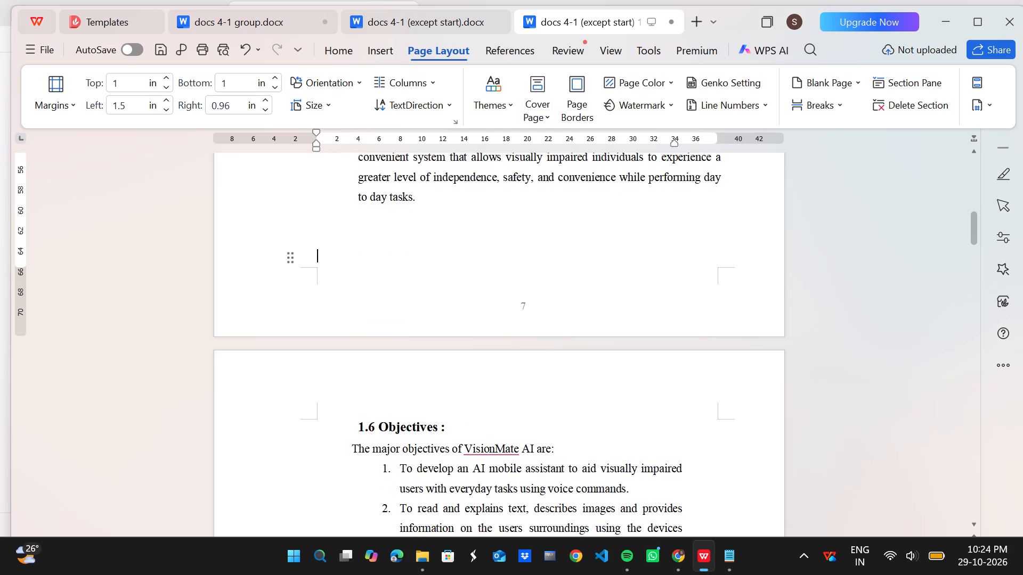
scroll(461, 406, "down", 3)
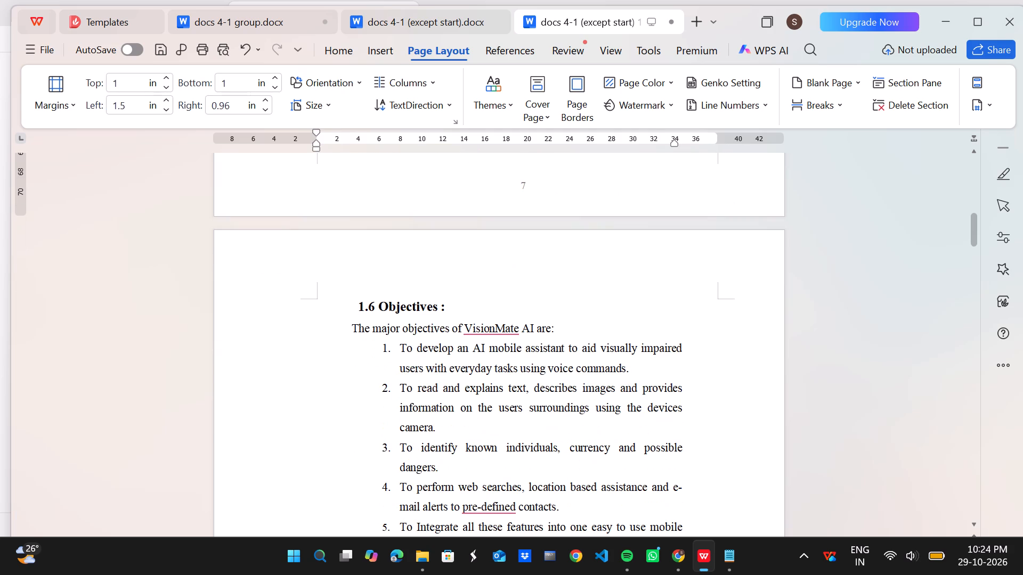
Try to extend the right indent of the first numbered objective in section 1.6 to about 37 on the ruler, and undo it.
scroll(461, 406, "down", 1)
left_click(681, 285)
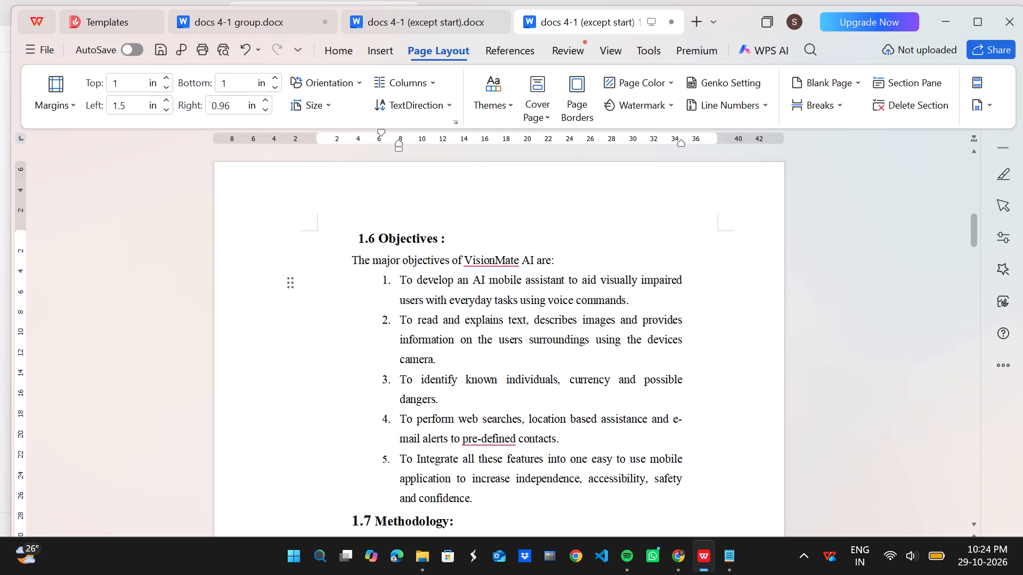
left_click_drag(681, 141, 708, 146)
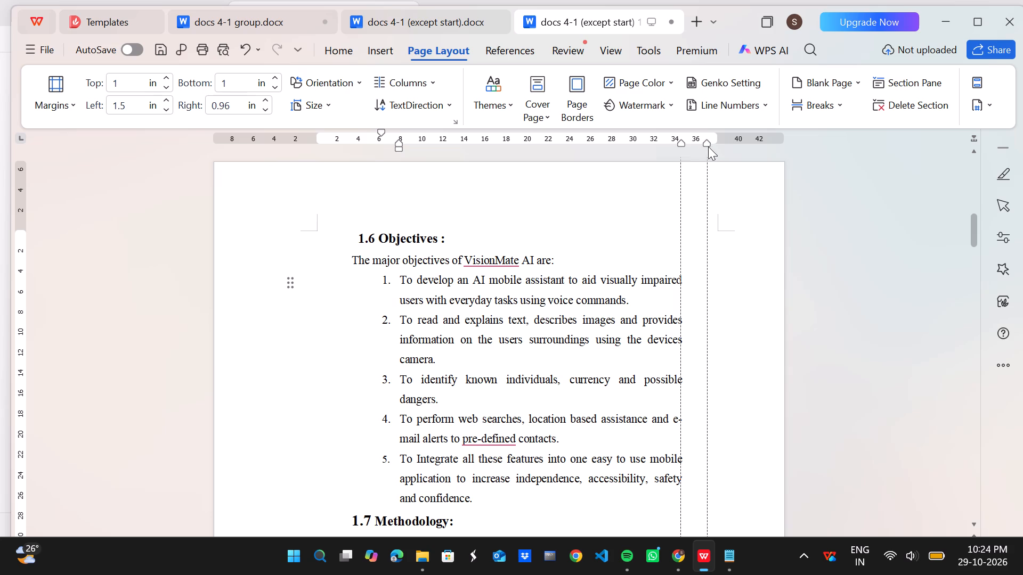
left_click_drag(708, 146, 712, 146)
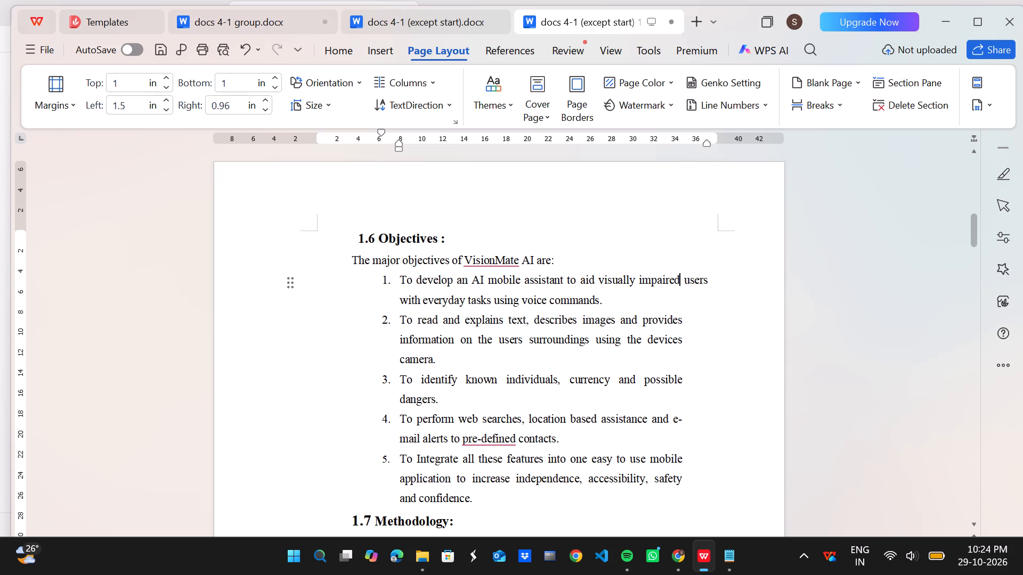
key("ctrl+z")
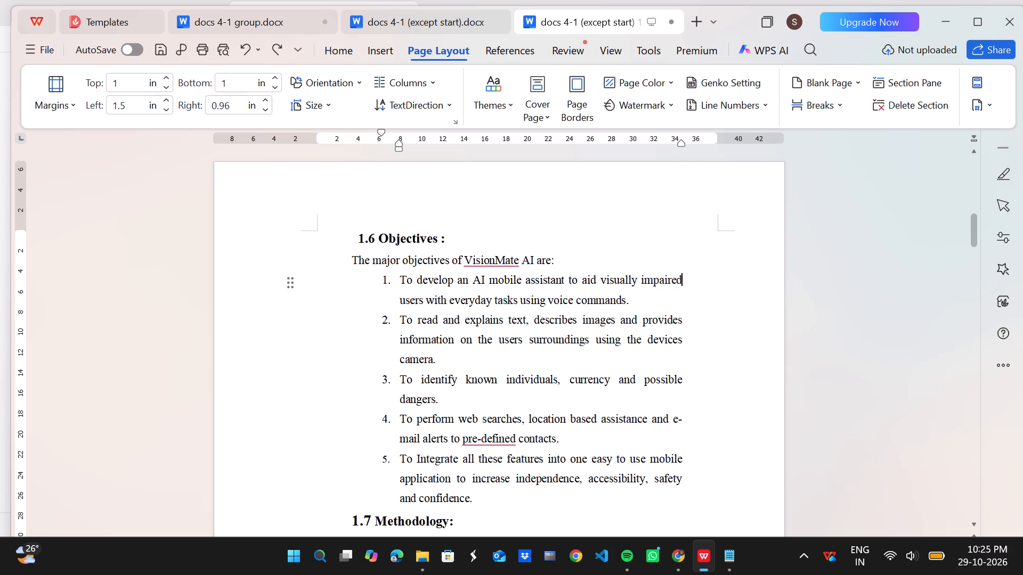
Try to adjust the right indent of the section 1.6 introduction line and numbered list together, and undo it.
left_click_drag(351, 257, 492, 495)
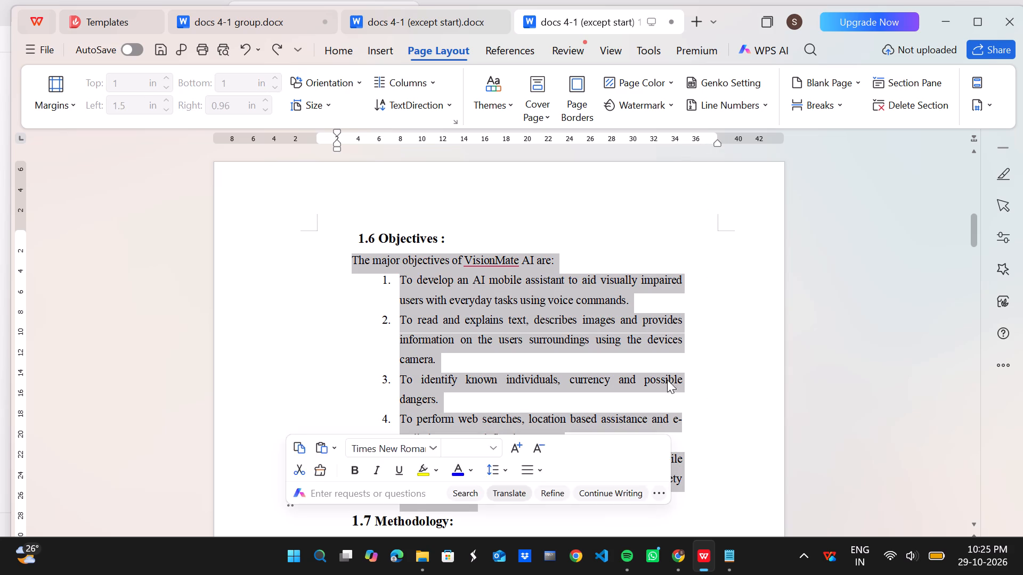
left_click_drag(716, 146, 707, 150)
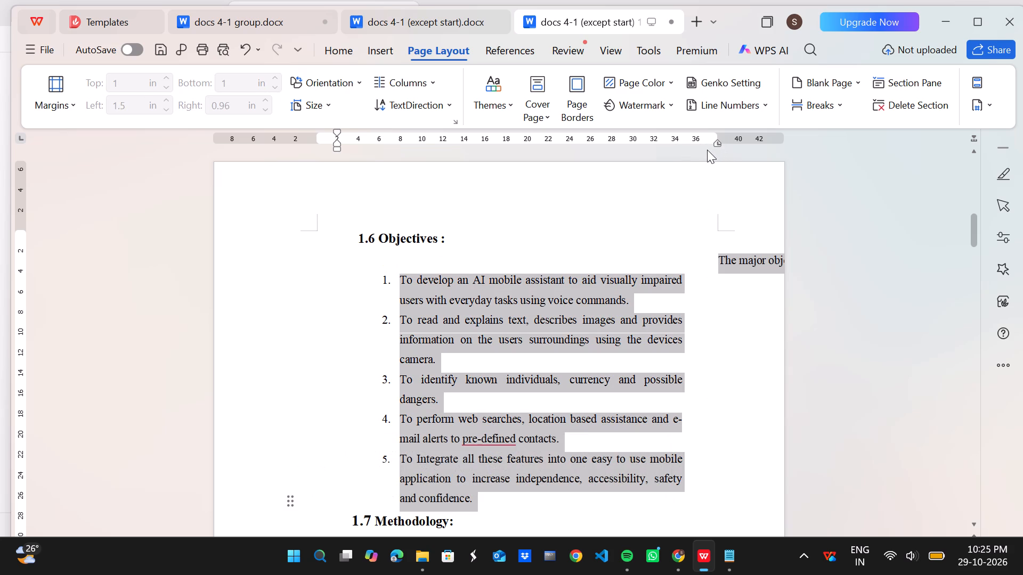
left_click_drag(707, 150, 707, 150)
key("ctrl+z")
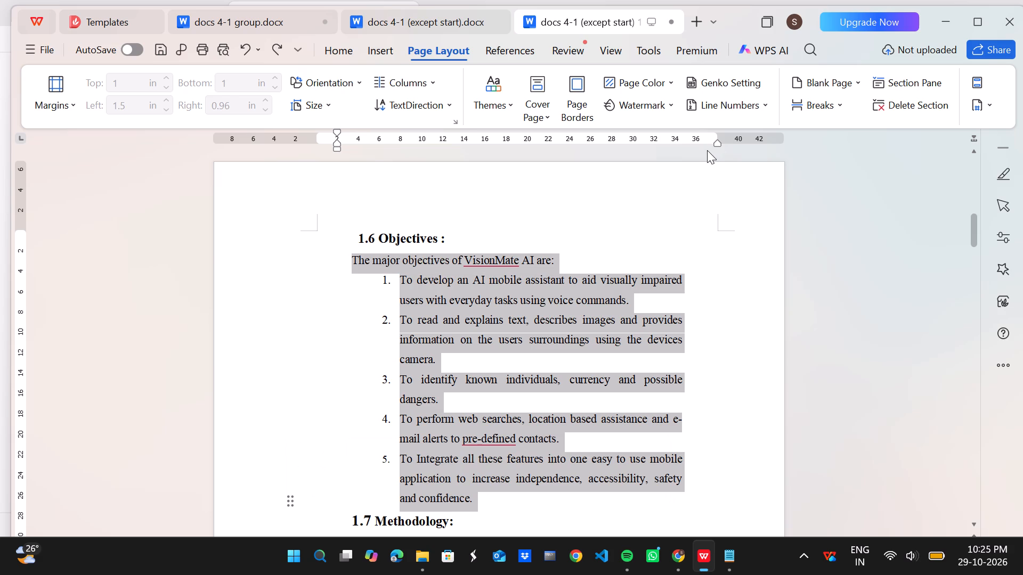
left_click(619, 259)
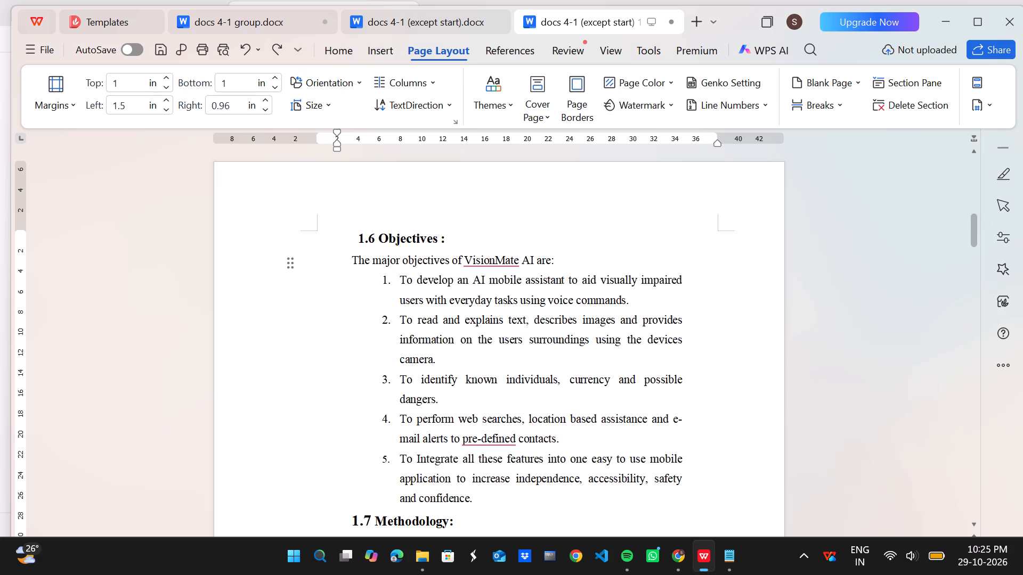
Extend the right indent of the five numbered objectives in section 1.6 to the right margin, about 38 on the ruler.
left_click_drag(401, 278, 468, 472)
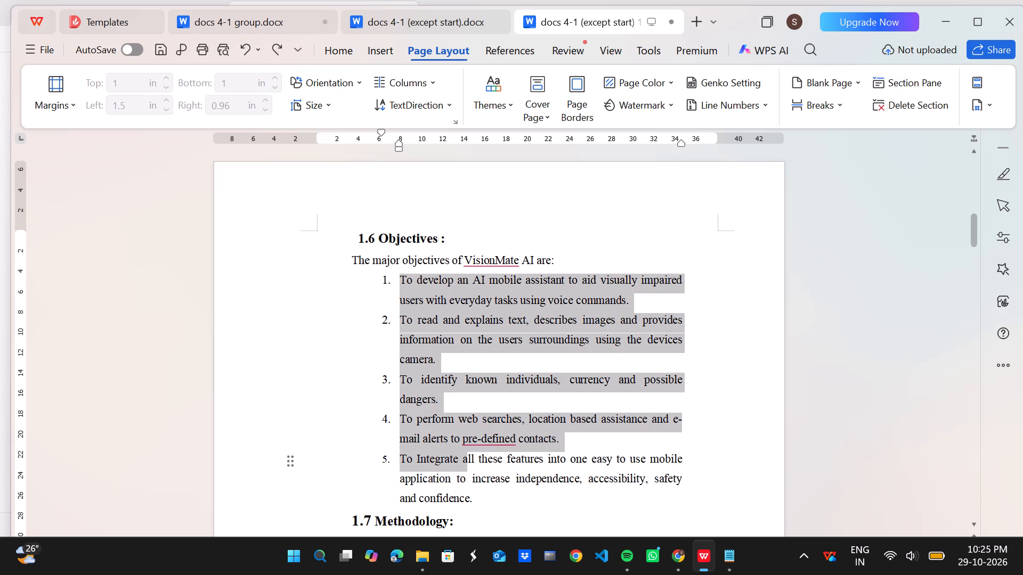
left_click_drag(468, 472, 473, 500)
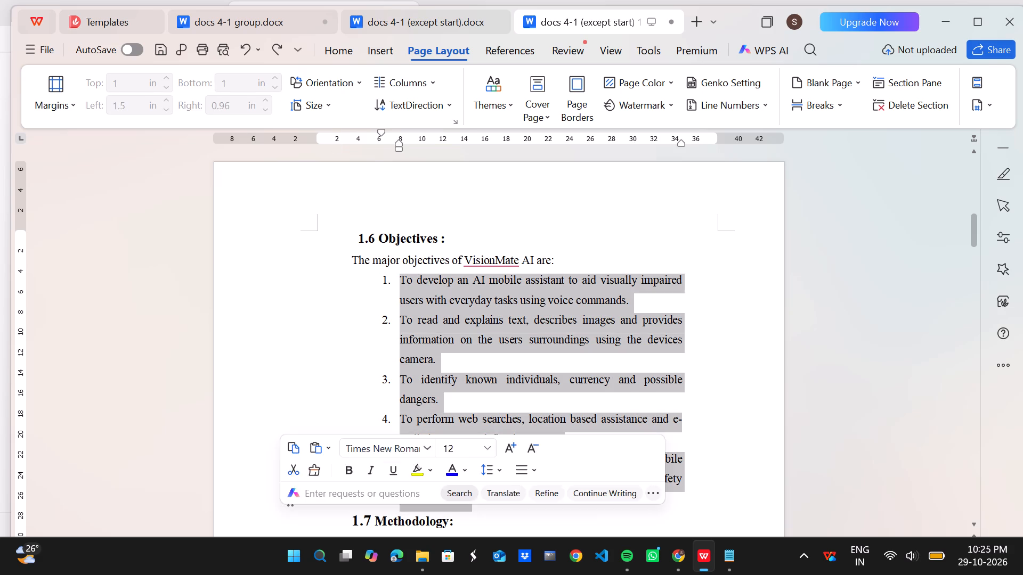
left_click_drag(683, 141, 708, 142)
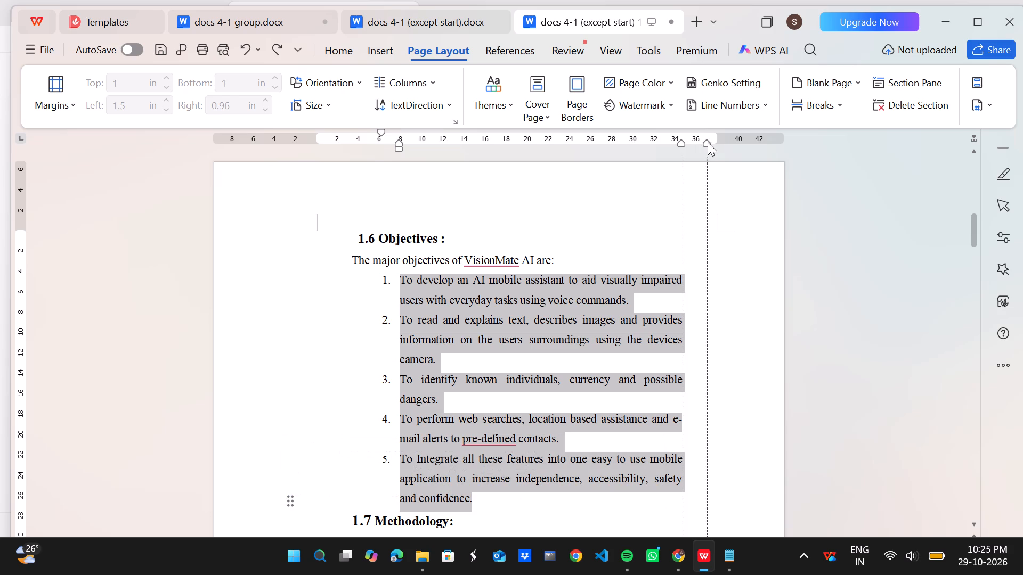
left_click_drag(708, 142, 709, 142)
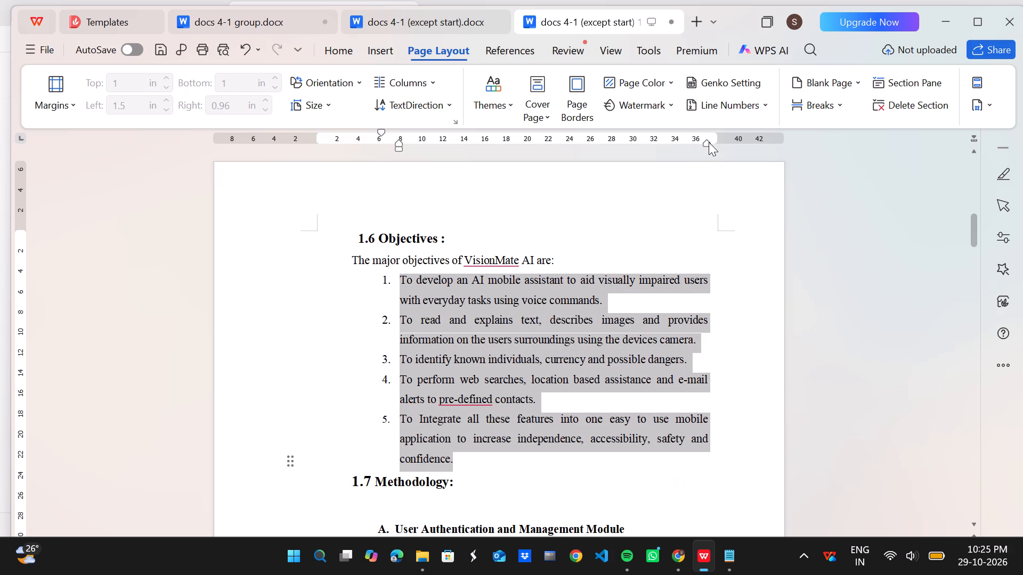
left_click_drag(708, 143, 714, 145)
left_click_drag(714, 145, 715, 144)
scroll(707, 295, "up", 1)
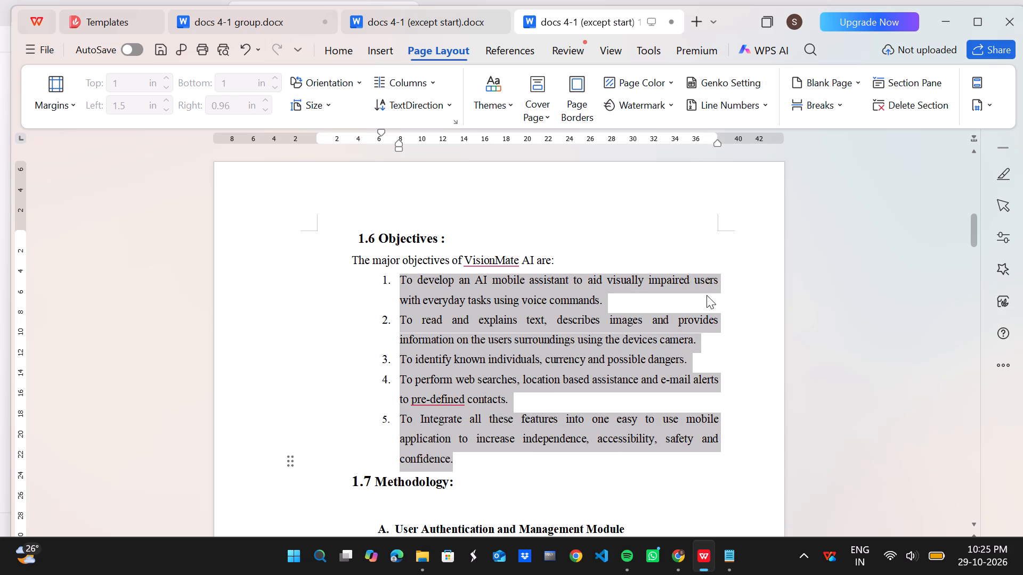
scroll(707, 295, "up", 4)
scroll(707, 295, "down", 2)
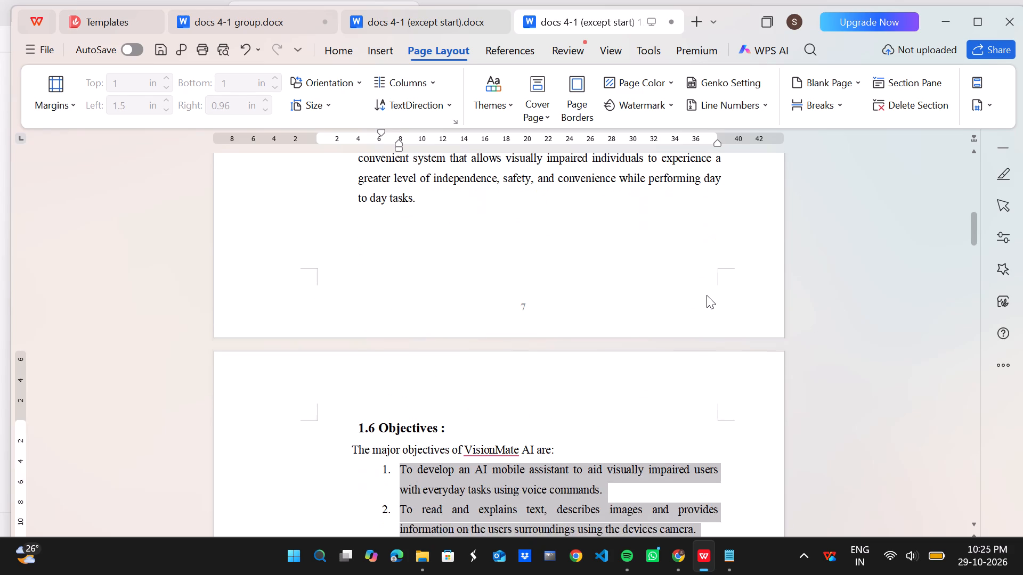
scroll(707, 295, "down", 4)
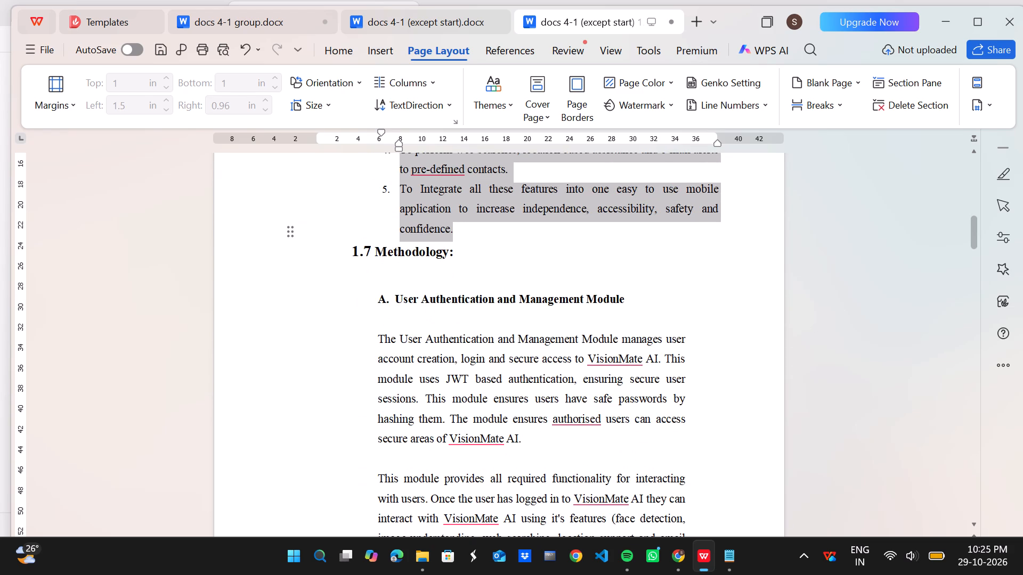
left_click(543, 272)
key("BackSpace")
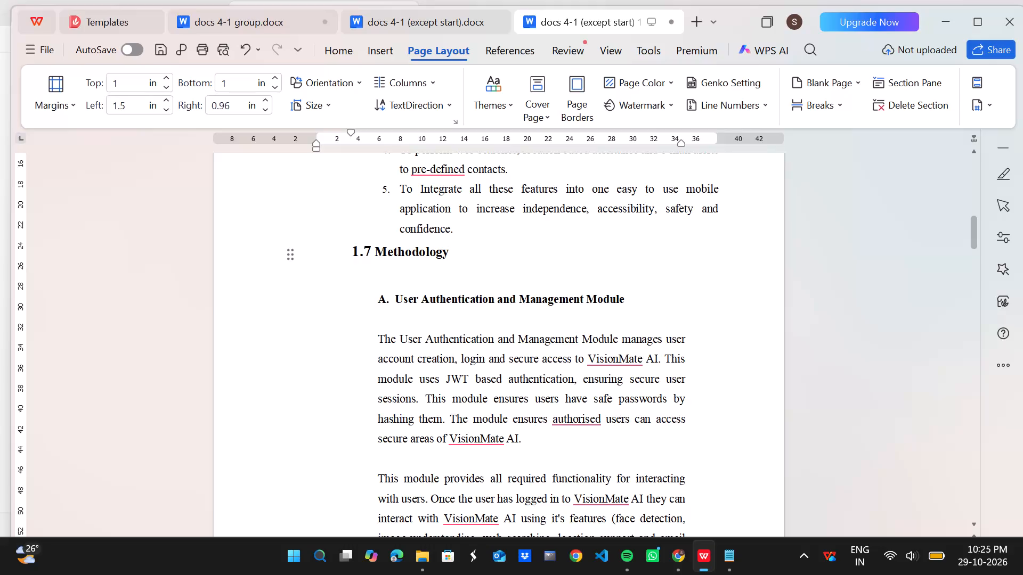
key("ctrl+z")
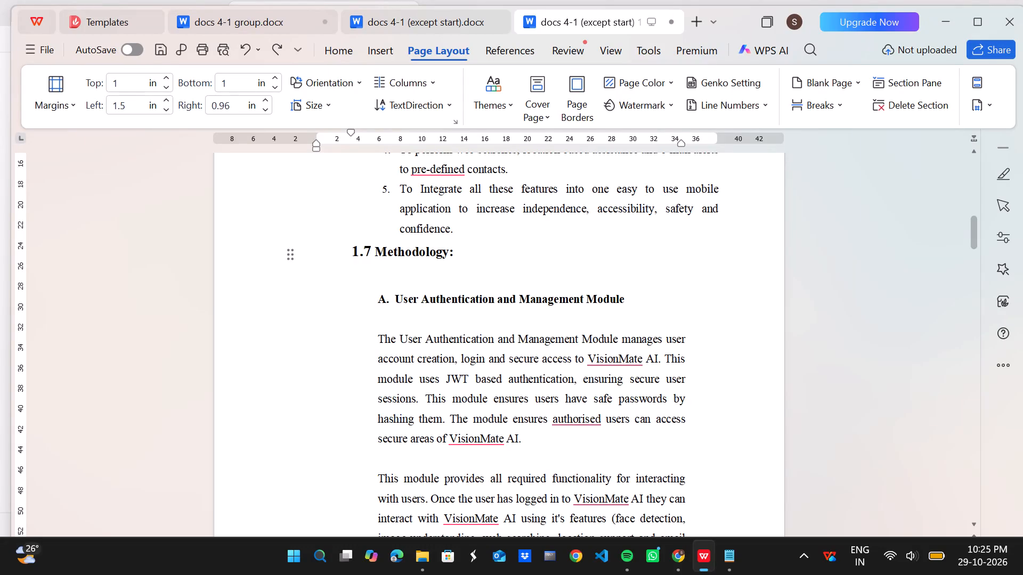
Delete the blank line between the 1.7 Methodology heading and the User Authentication and Management Module subheading.
left_click(494, 280)
key("BackSpace")
key("BackSpace")
scroll(609, 367, "down", 1)
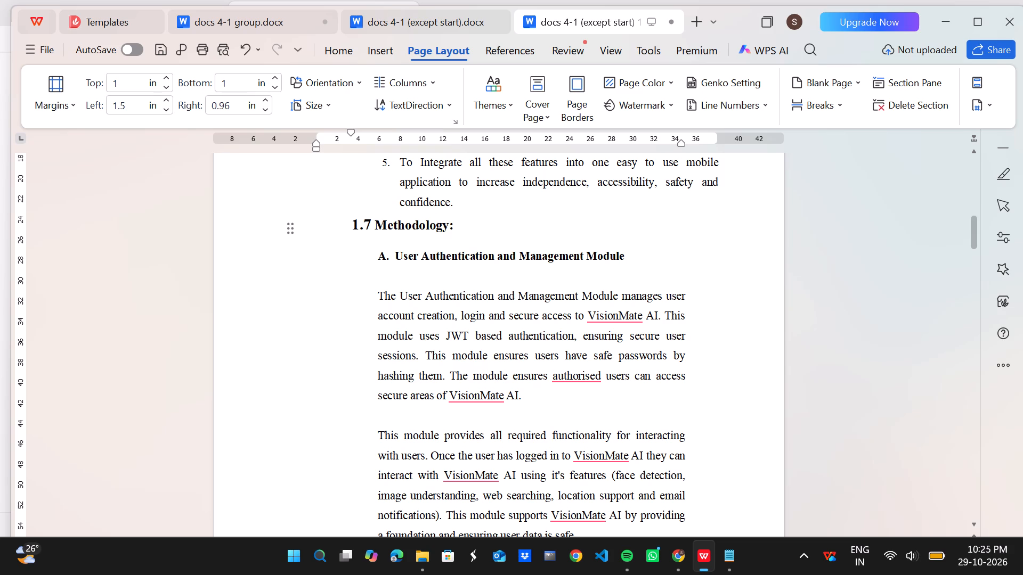
Compare the right indent of the objectives list with the Introduction and Motivation paragraphs at the report's start.
scroll(383, 294, "up", 1)
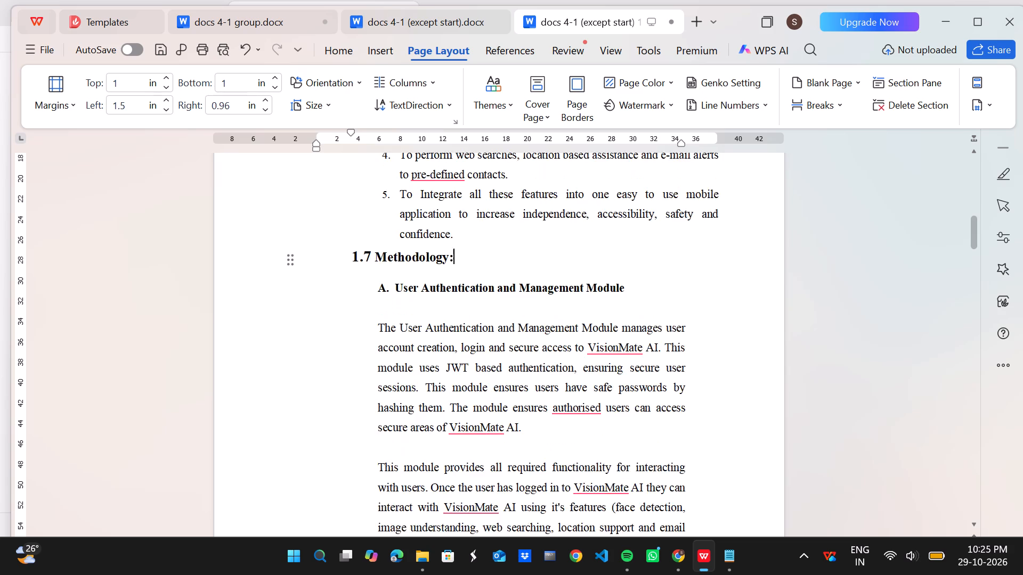
scroll(383, 294, "up", 1)
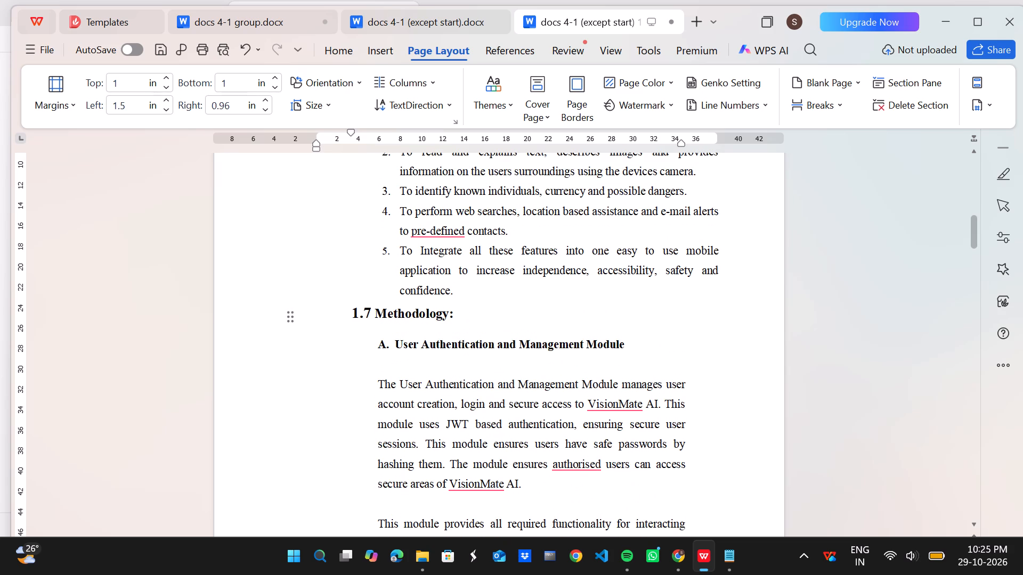
left_click(733, 252)
scroll(733, 252, "up", 20)
scroll(733, 252, "up", 9)
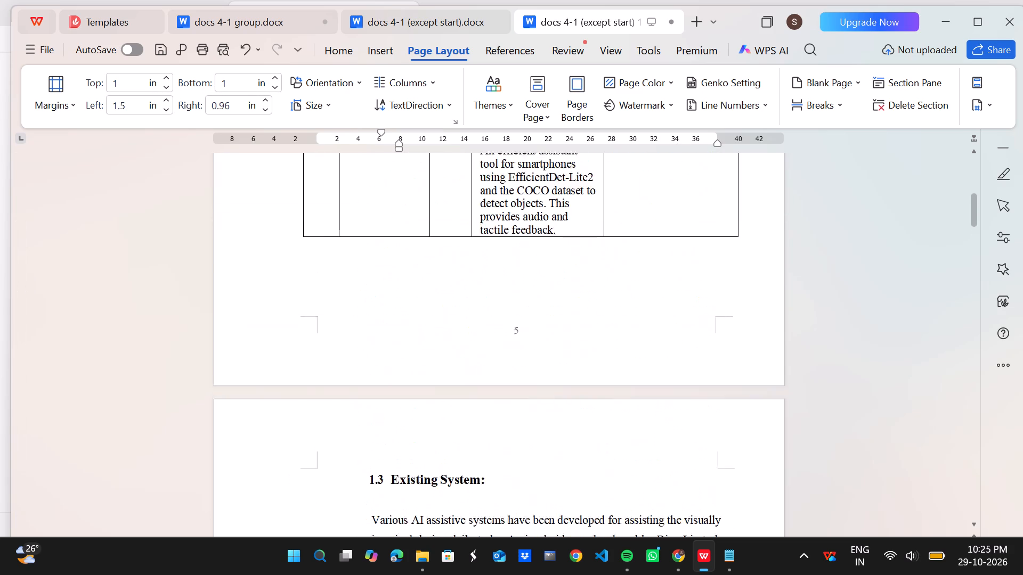
scroll(733, 252, "up", 20)
scroll(733, 252, "up", 2)
left_click(732, 254)
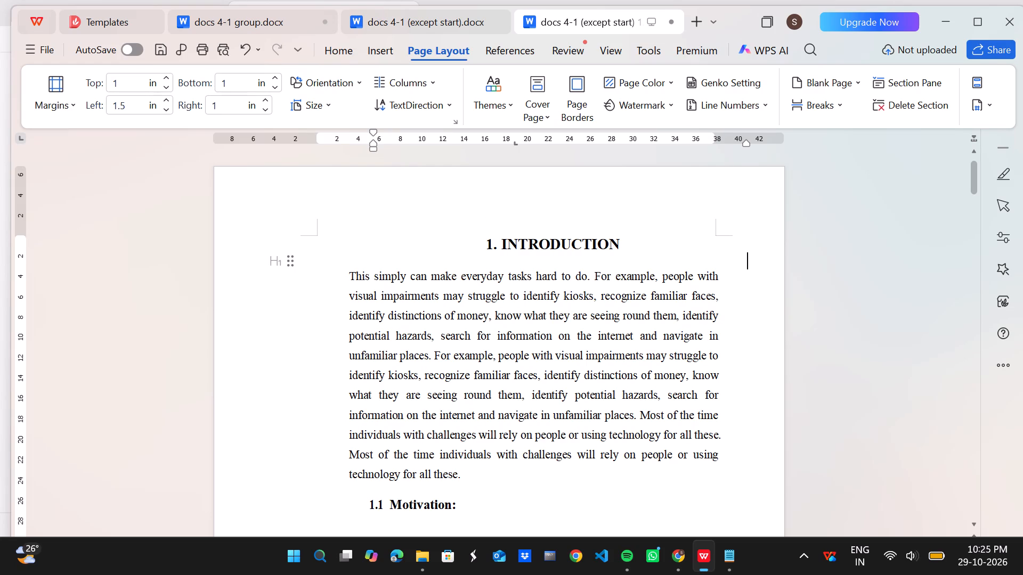
left_click(715, 297)
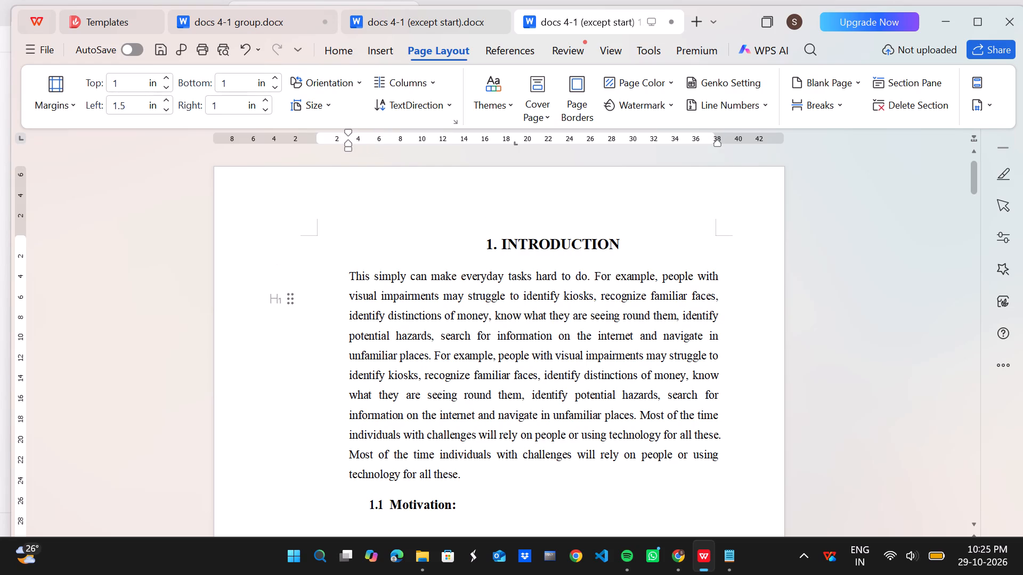
left_click(721, 296)
scroll(721, 296, "down", 6)
left_click(720, 299)
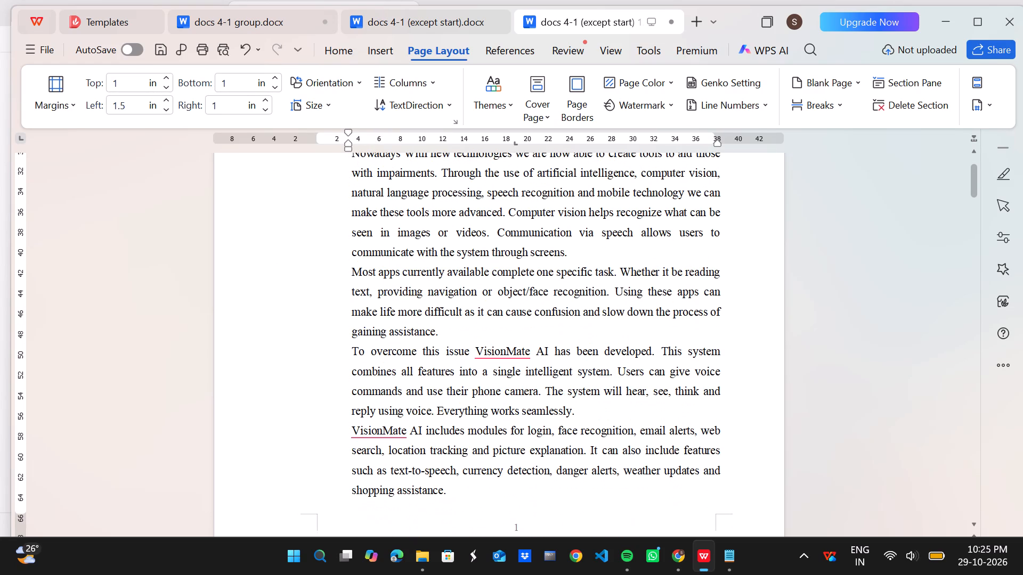
scroll(720, 299, "down", 5)
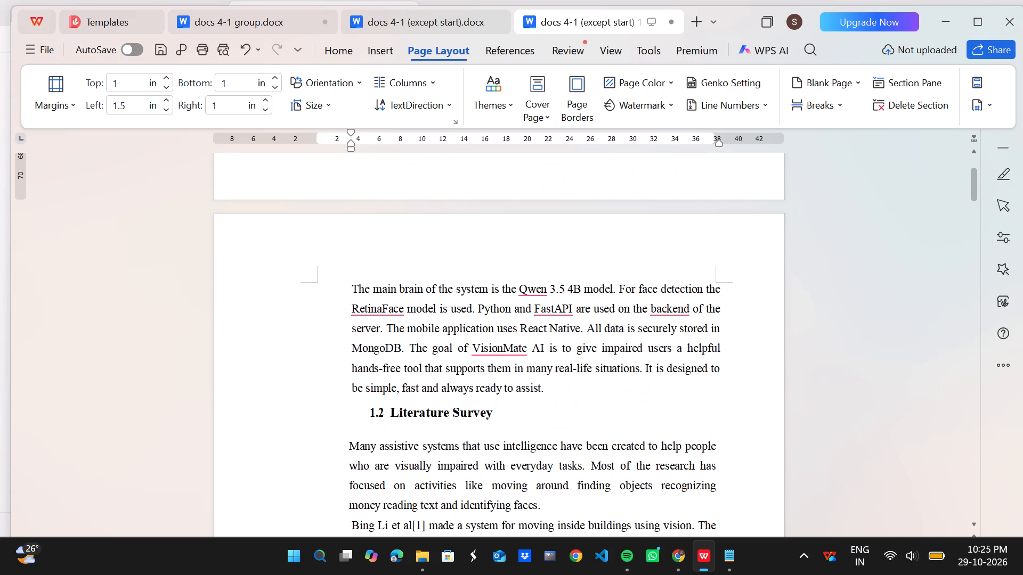
left_click(716, 336)
Check the right indents of the section 1.2 Literature Survey paragraphs through the Overall Summary.
scroll(716, 336, "down", 5)
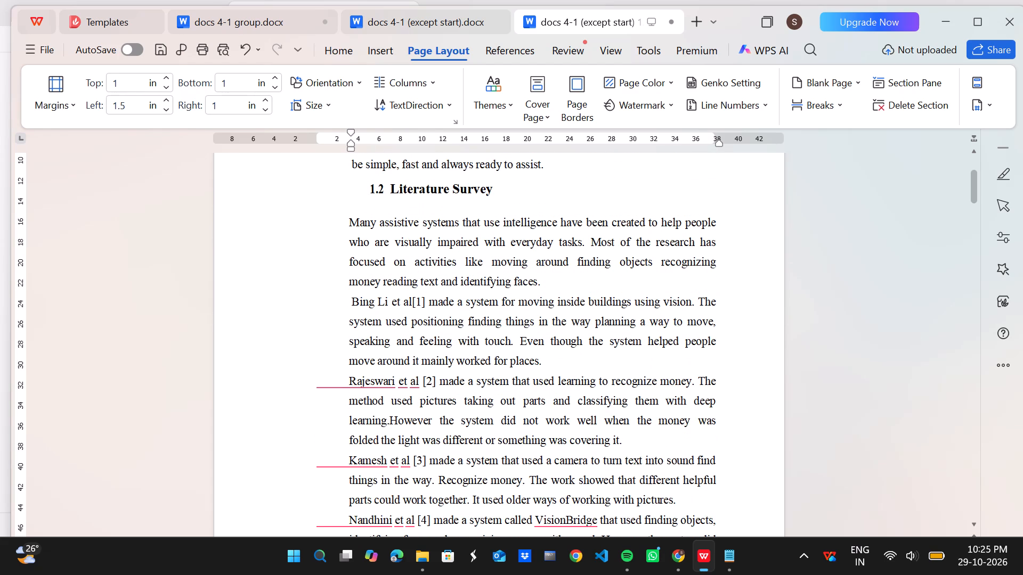
left_click(715, 386)
scroll(715, 386, "down", 6)
left_click(718, 407)
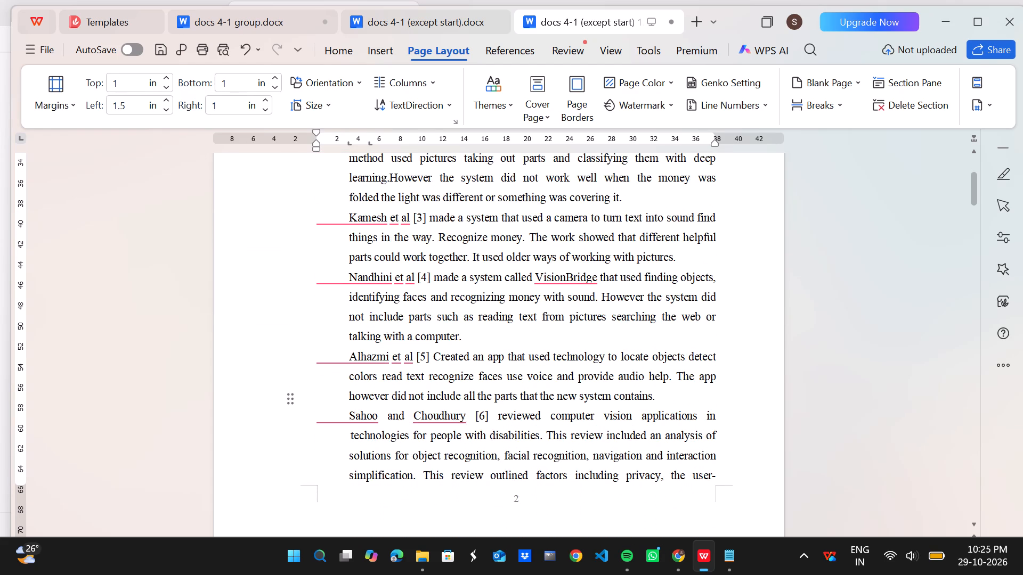
scroll(718, 407, "down", 7)
left_click(713, 394)
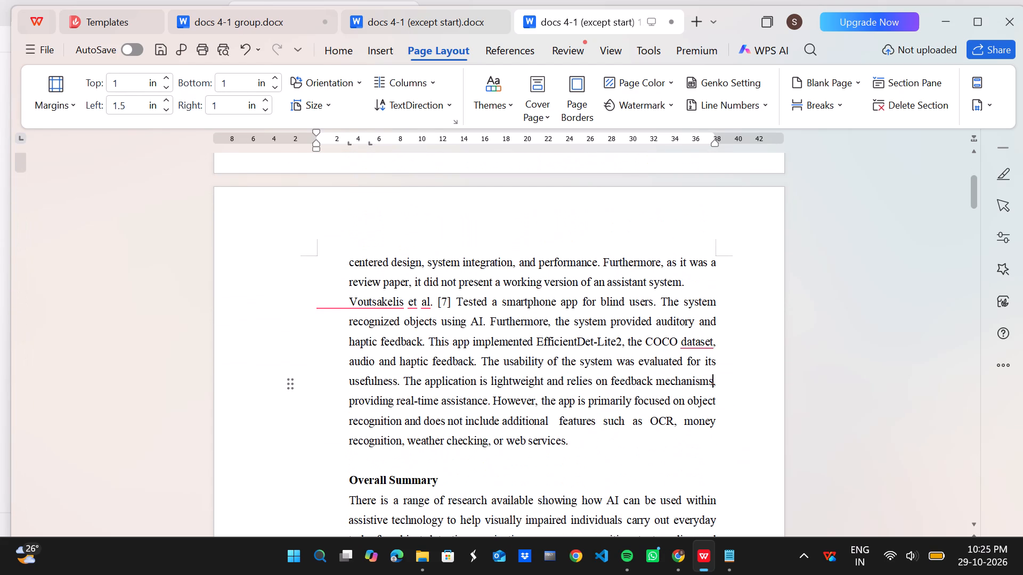
scroll(713, 394, "down", 5)
left_click(714, 373)
scroll(714, 373, "down", 2)
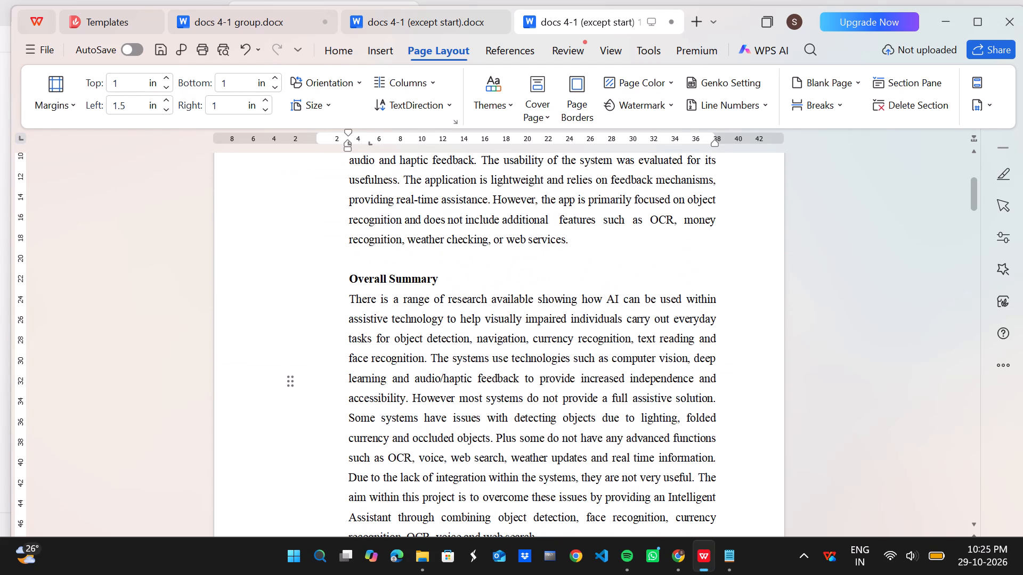
Check the right indent and right page margin of the section 1.4 Disadvantages of Existing System paragraphs against the earlier pages.
scroll(714, 373, "down", 11)
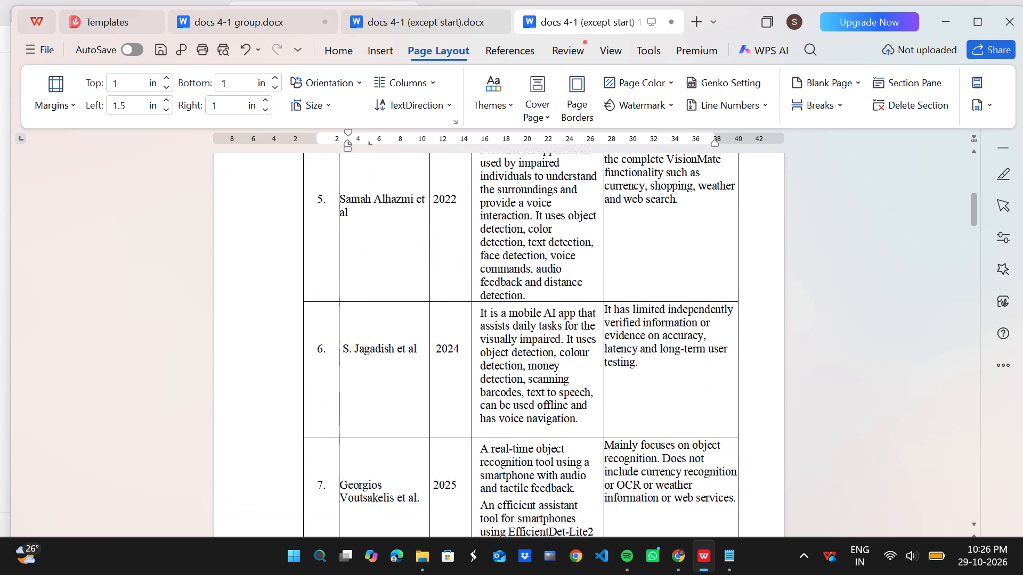
scroll(714, 373, "down", 2)
left_click(716, 236)
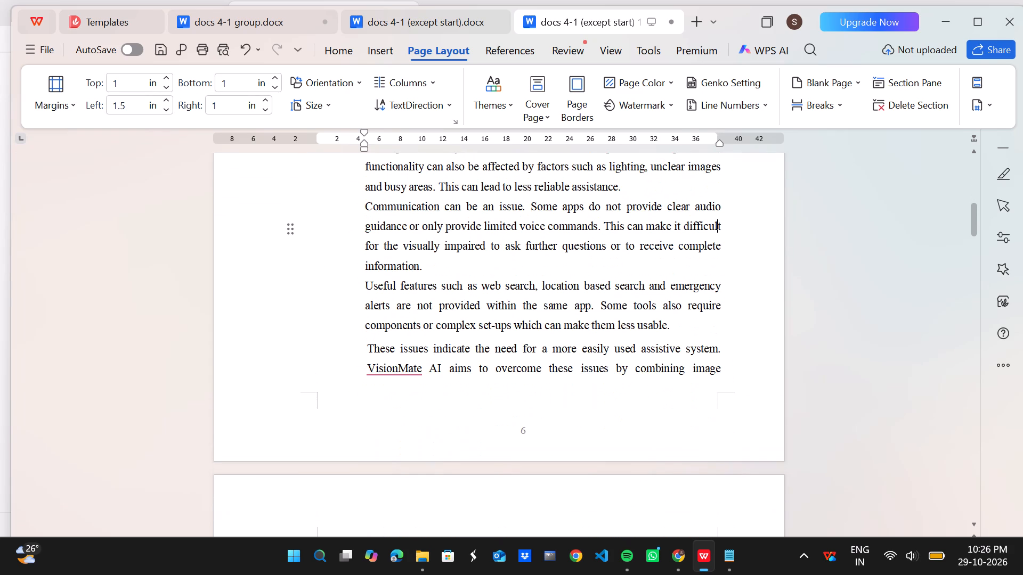
scroll(716, 236, "up", 2)
left_click(715, 222)
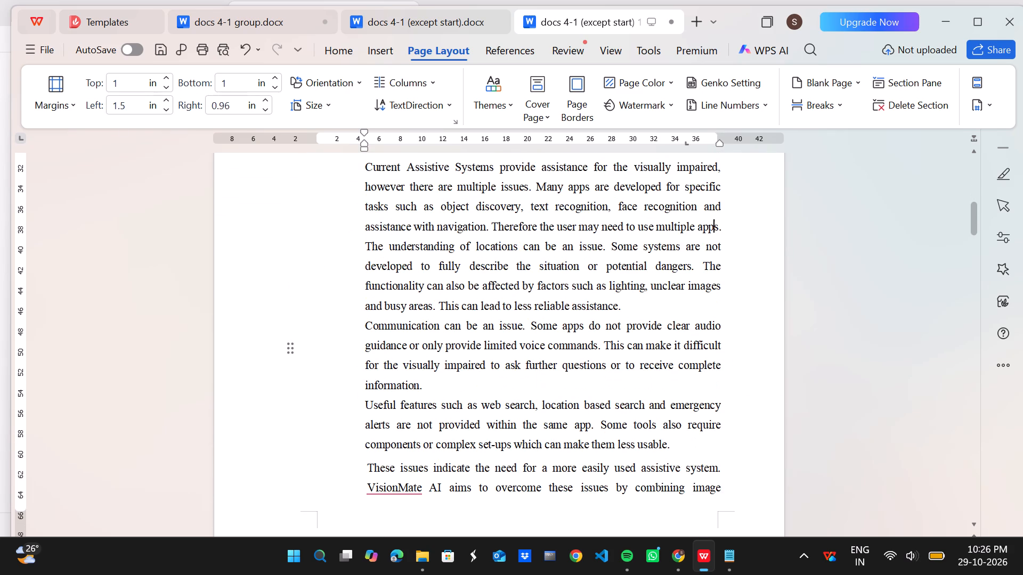
scroll(715, 222, "up", 1)
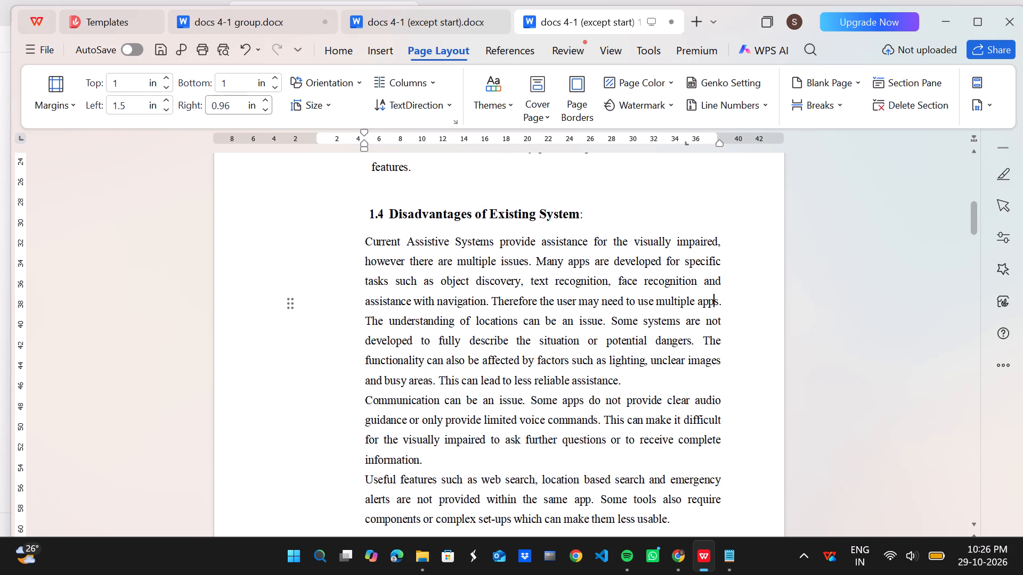
Set the right page margin to 1 inch for the section 1.4 Disadvantages of Existing System pages.
left_click(228, 105)
key("BackSpace")
key("BackSpace")
key("BackSpace")
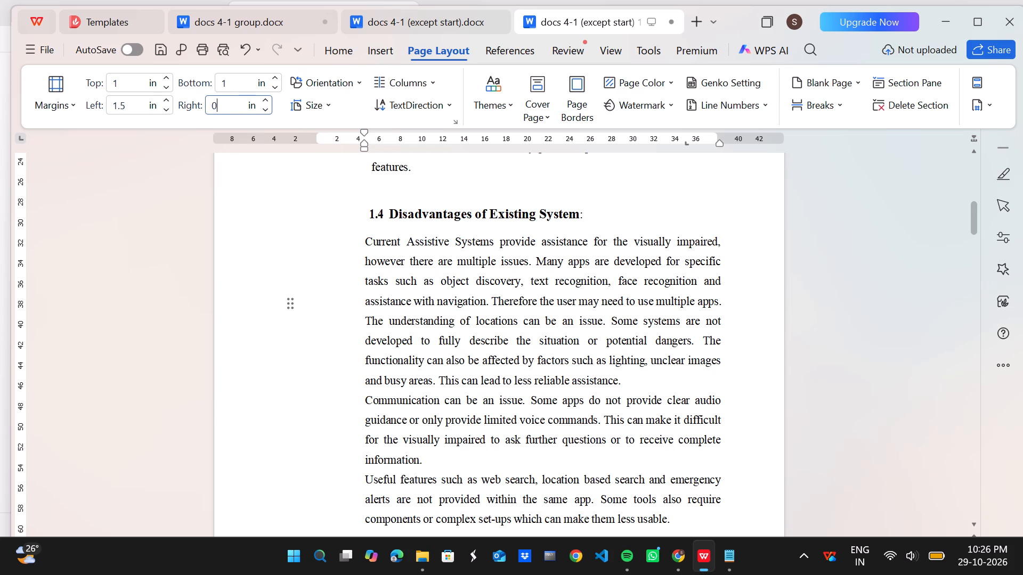
key("1")
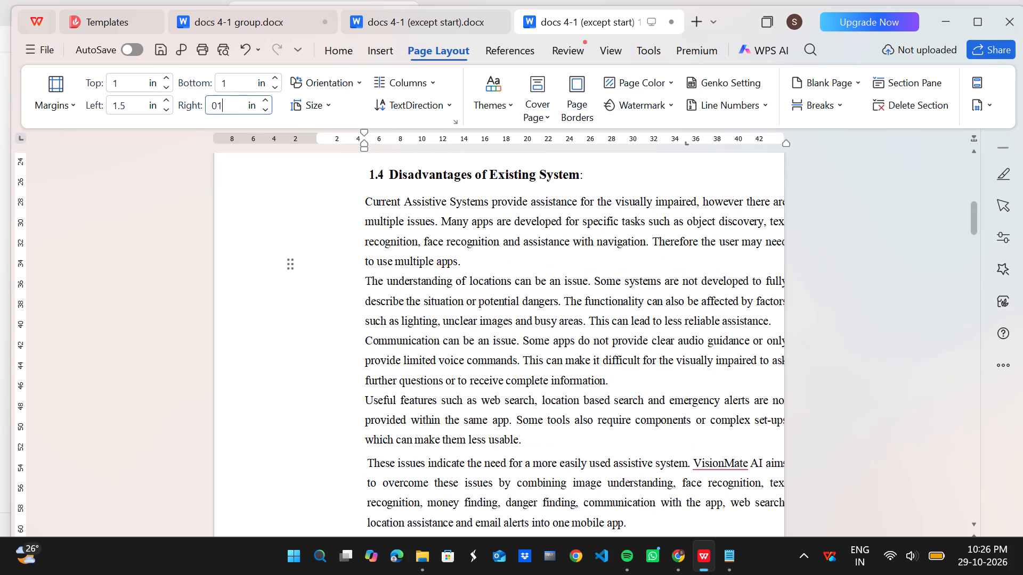
key("BackSpace")
key("BackSpace")
key("1")
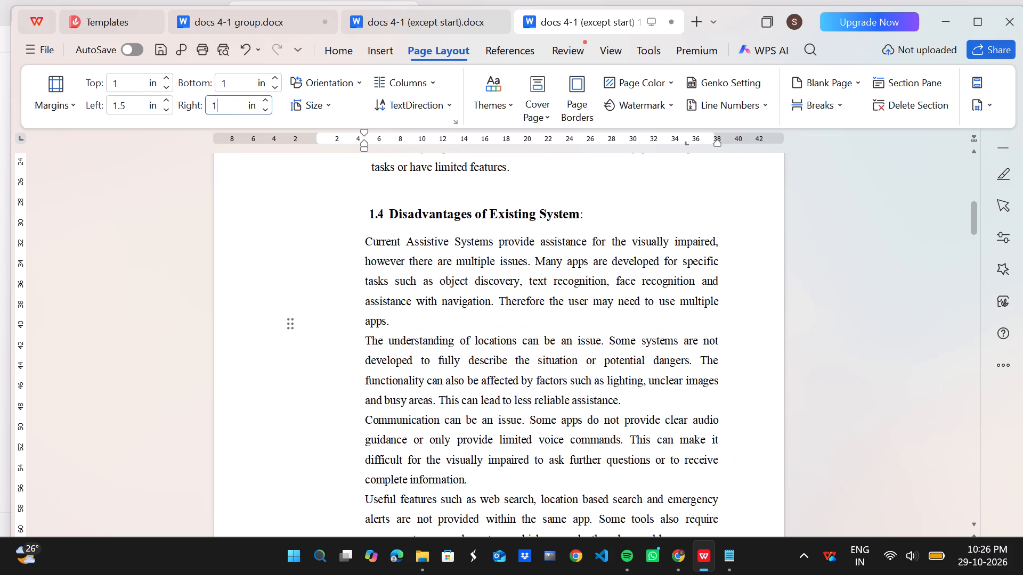
left_click(274, 191)
left_click(765, 304)
Check the right indents of the paragraphs from section 1.4 through the numbered list in section 1.6 Objectives.
scroll(765, 304, "down", 5)
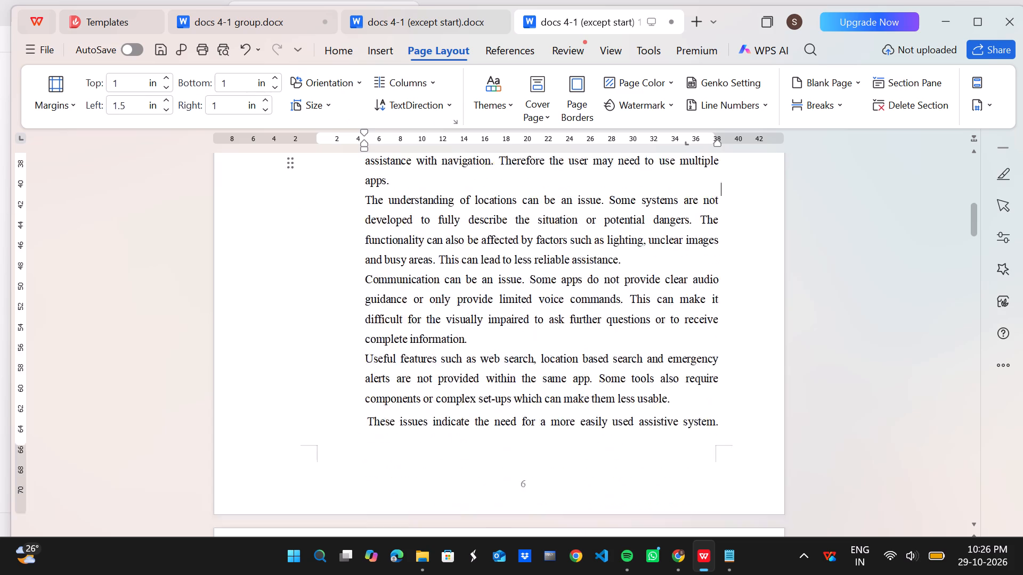
scroll(765, 304, "down", 4)
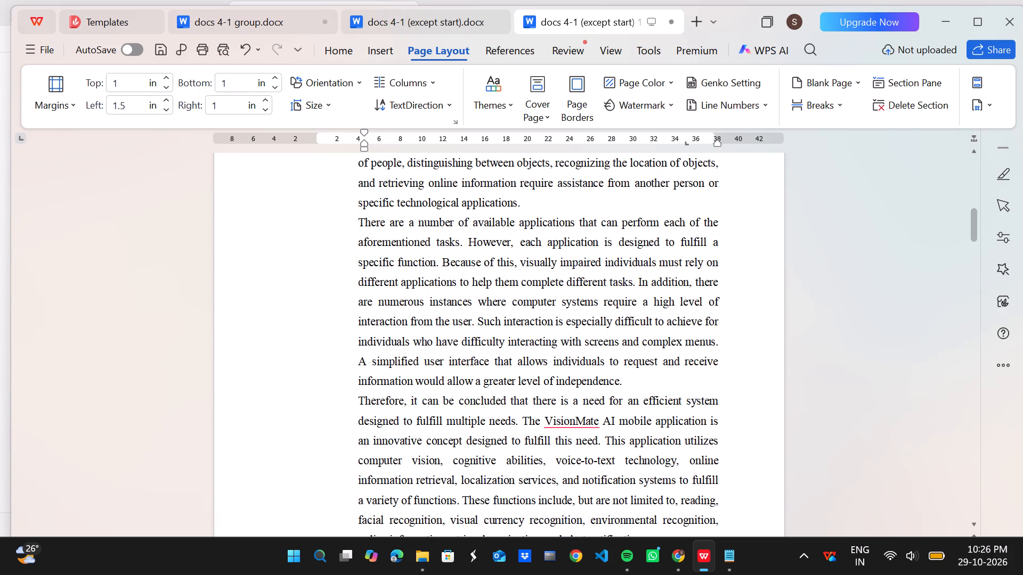
left_click(725, 294)
scroll(724, 386, "down", 4)
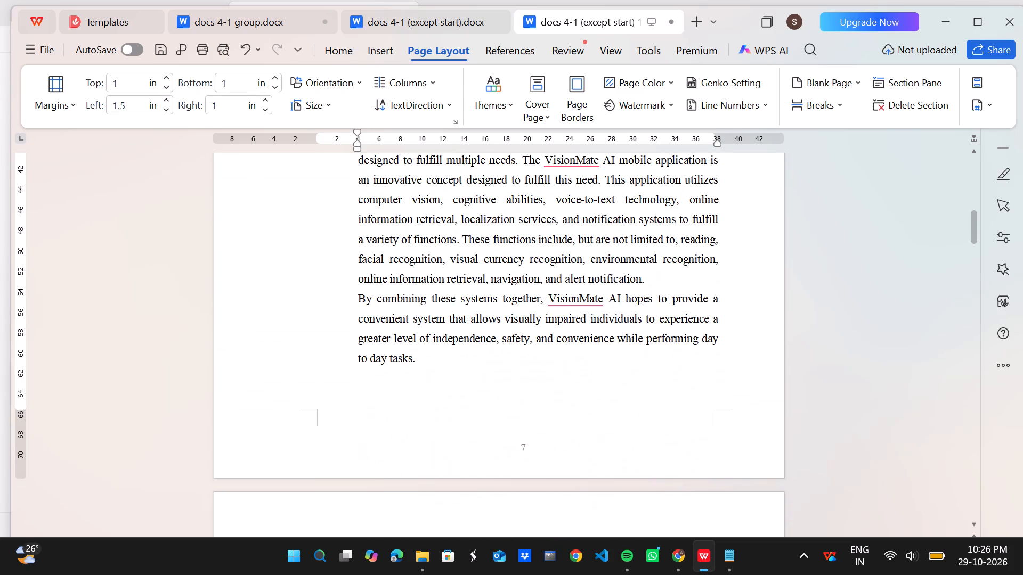
scroll(724, 386, "down", 4)
left_click(718, 375)
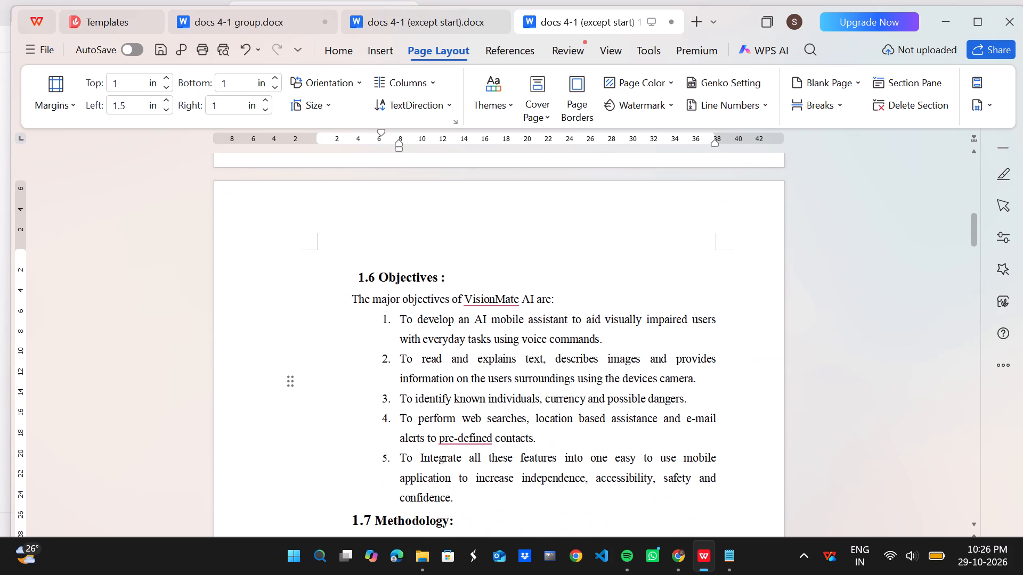
left_click(722, 320)
Extend the right indent of both User Authentication and Management Module paragraphs to about 37 on the ruler.
scroll(722, 320, "down", 2)
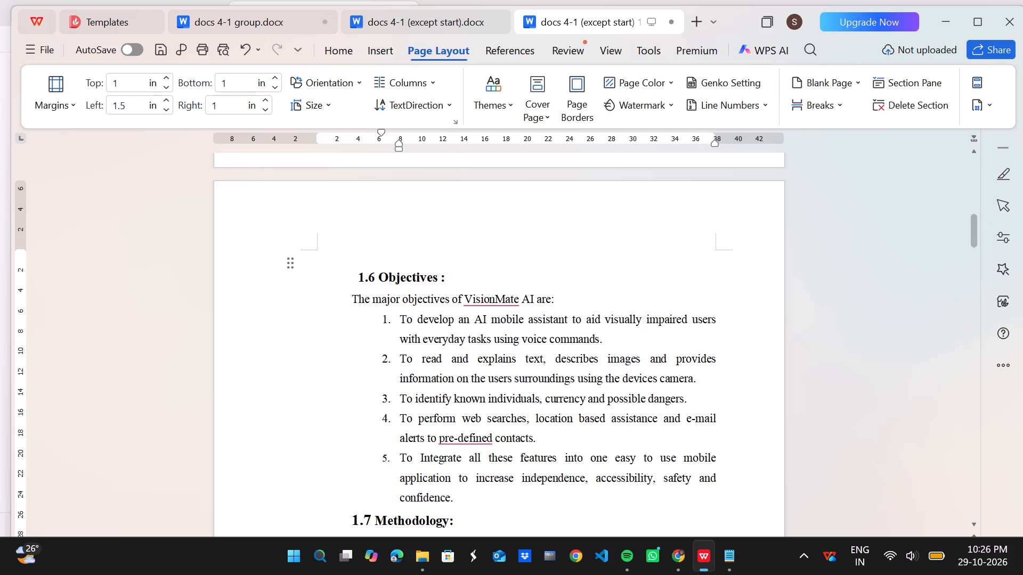
scroll(722, 320, "down", 2)
scroll(717, 374, "down", 2)
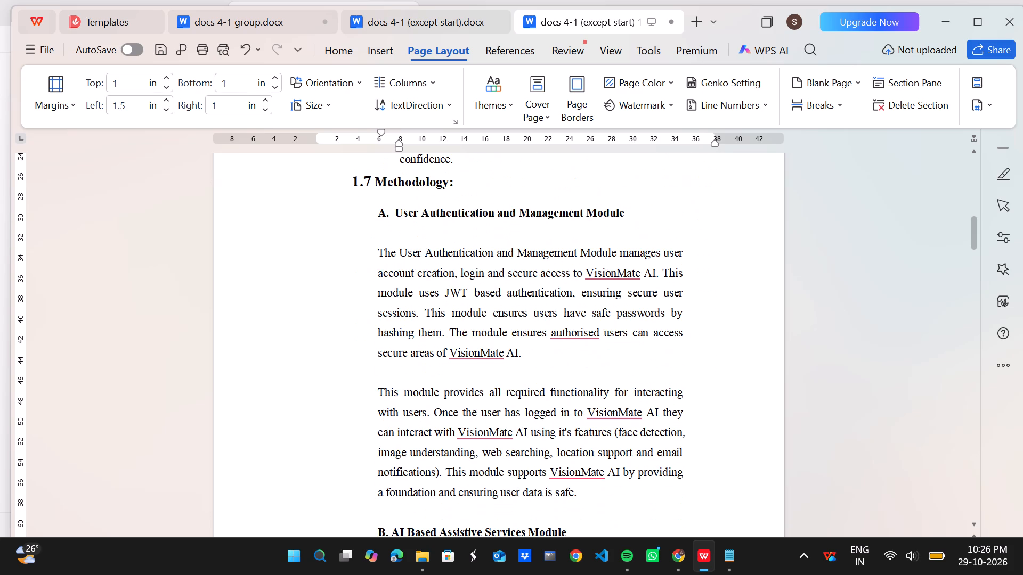
left_click(688, 274)
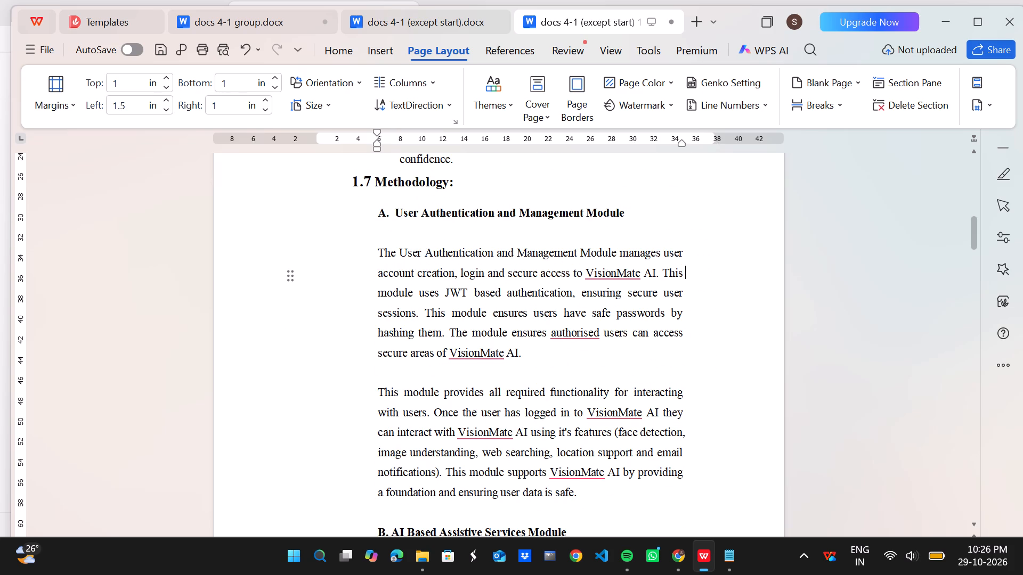
left_click(685, 274)
left_click(678, 276)
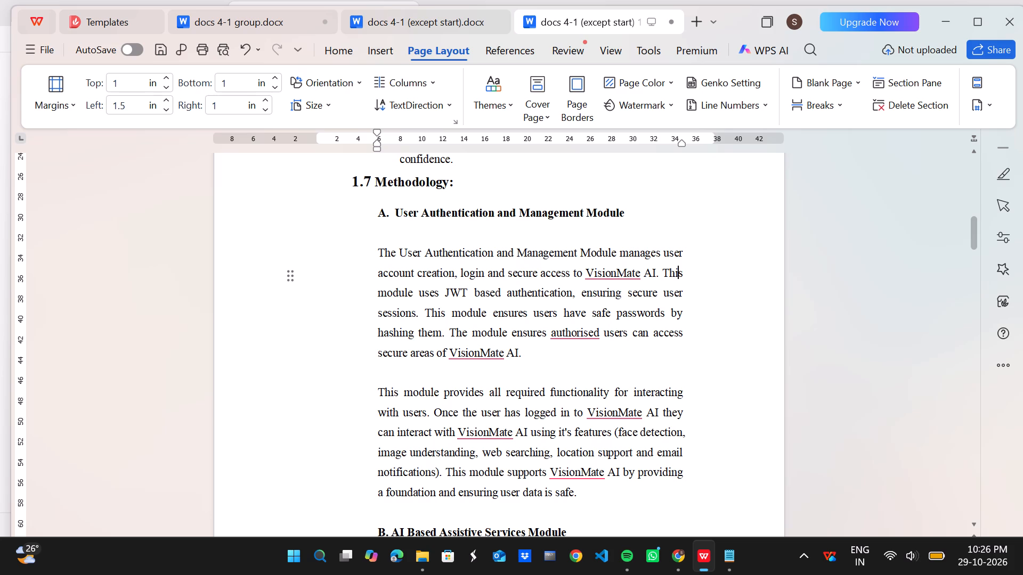
left_click_drag(379, 251, 582, 505)
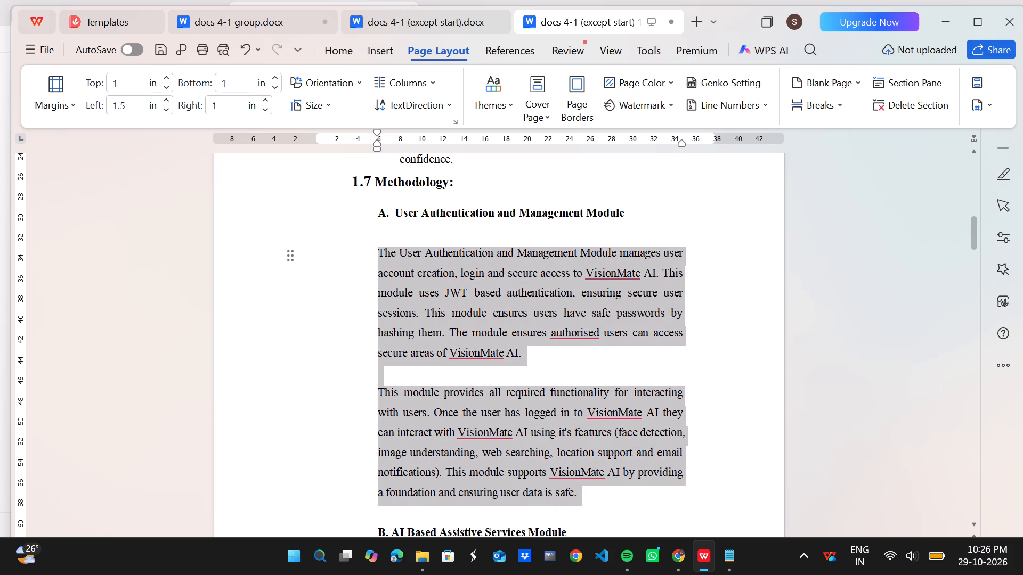
left_click_drag(582, 505, 580, 498)
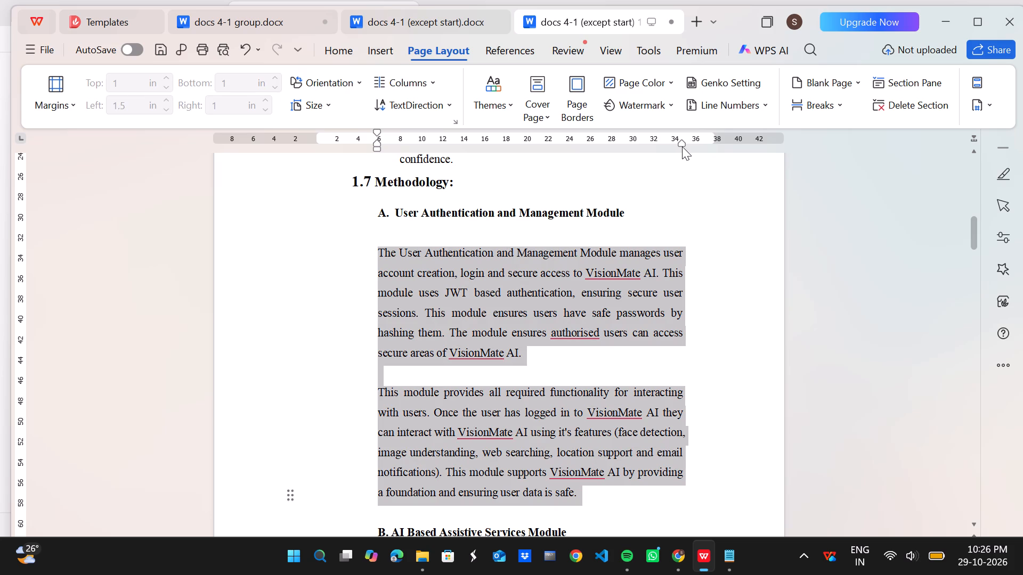
left_click_drag(681, 142, 707, 142)
left_click_drag(707, 142, 712, 143)
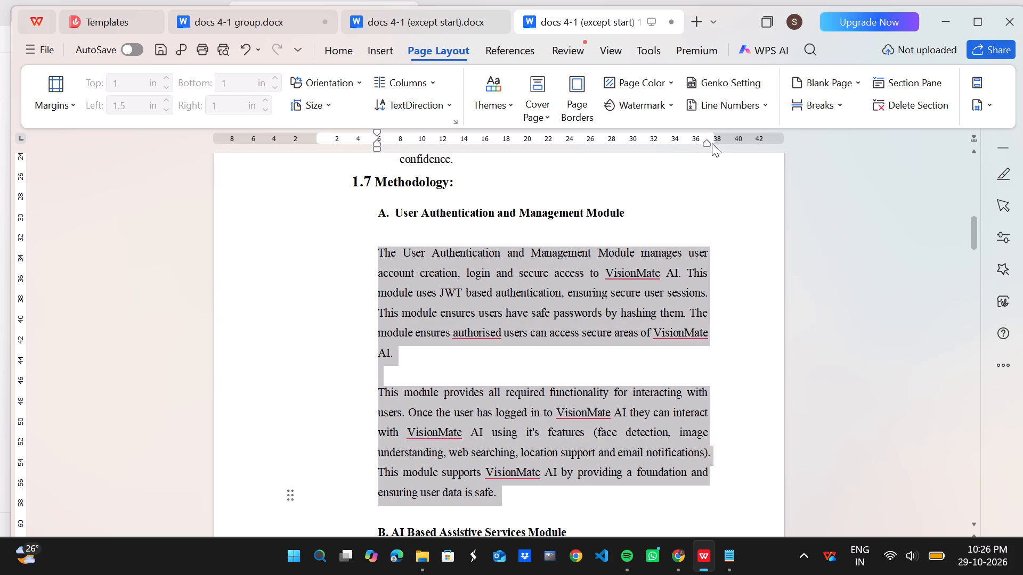
left_click_drag(708, 144, 713, 145)
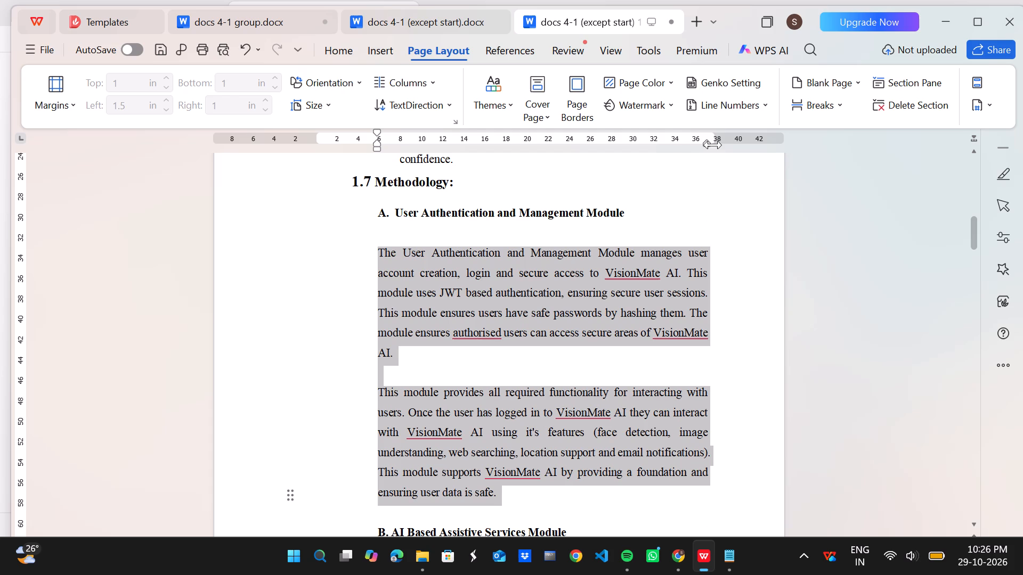
left_click_drag(713, 145, 713, 145)
left_click(743, 239)
left_click(715, 265)
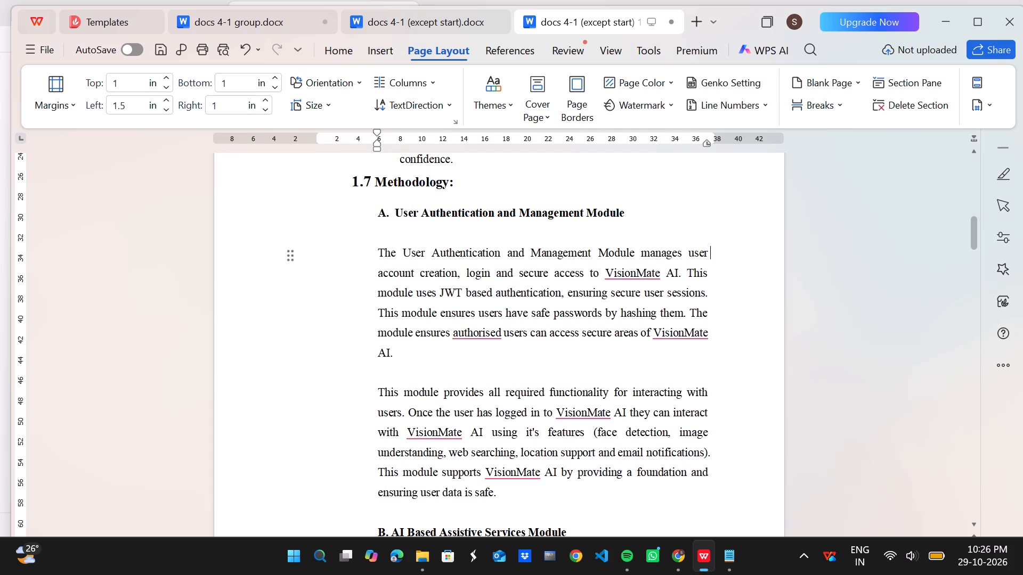
left_click(708, 291)
Extend the right indent to about 37 on the ruler from the AI Based Assistive Services Module text through the Software Requirements paragraph.
scroll(681, 290, "up", 1)
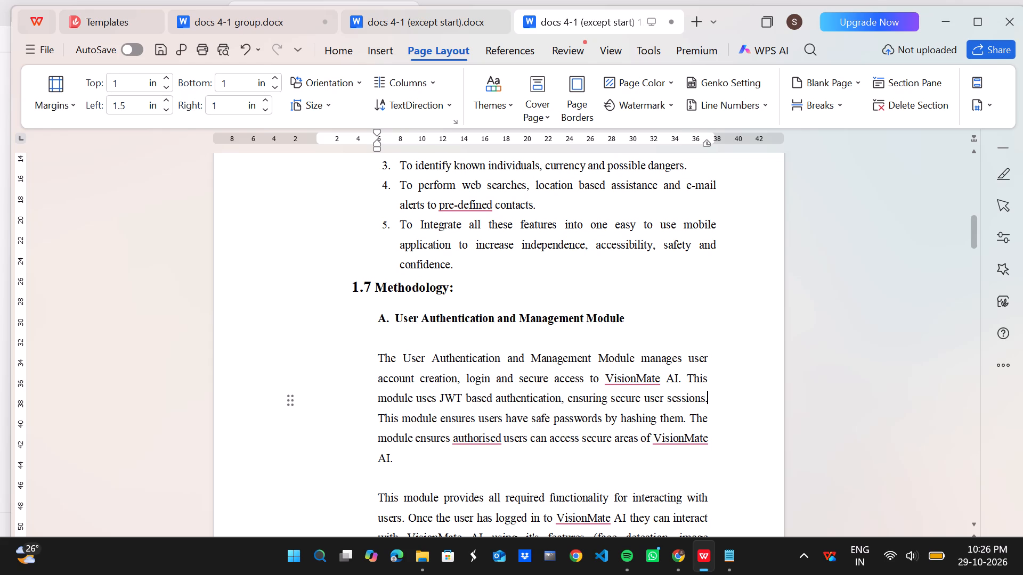
scroll(715, 356, "down", 6)
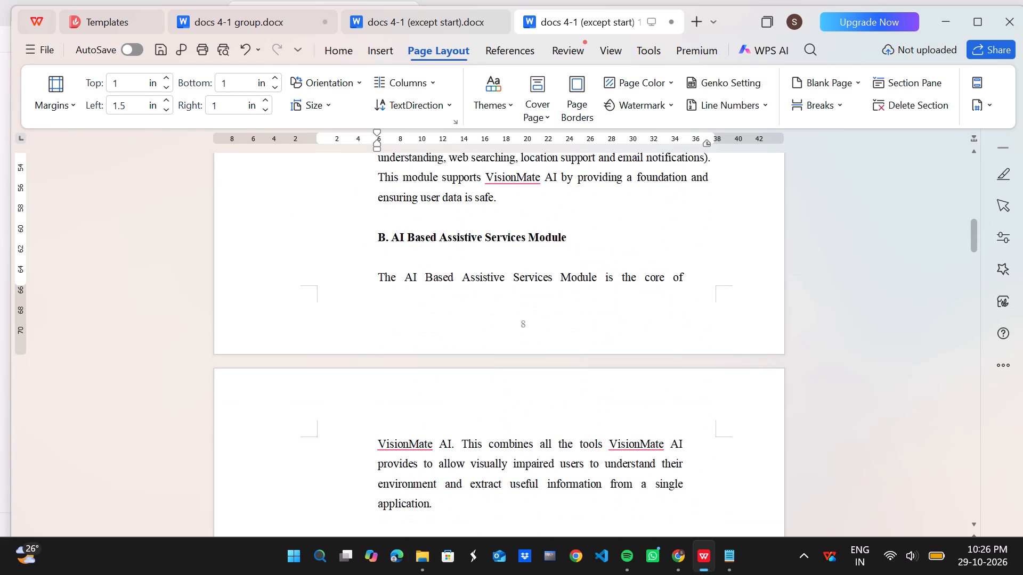
scroll(715, 356, "down", 2)
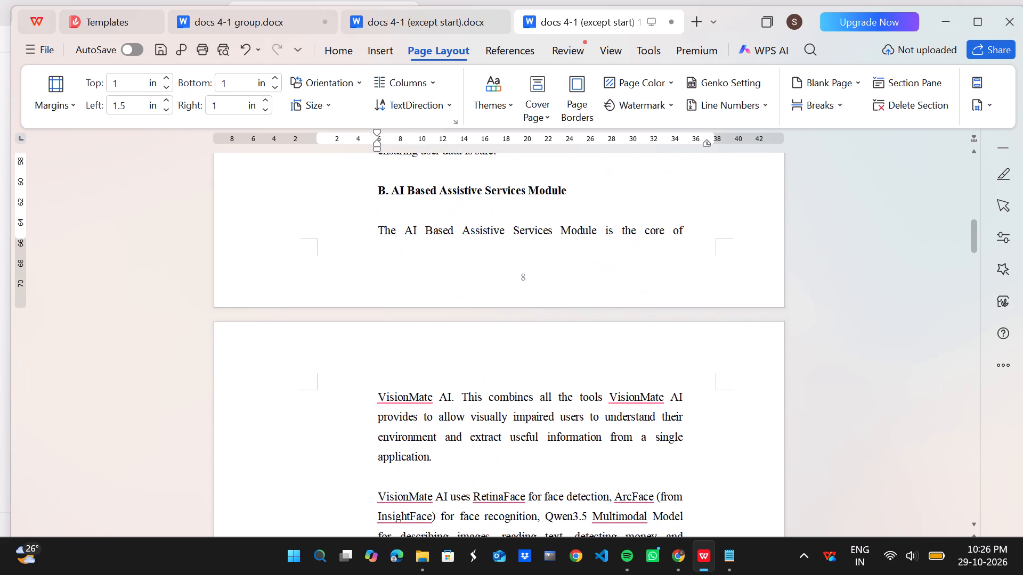
left_click_drag(375, 224, 529, 547)
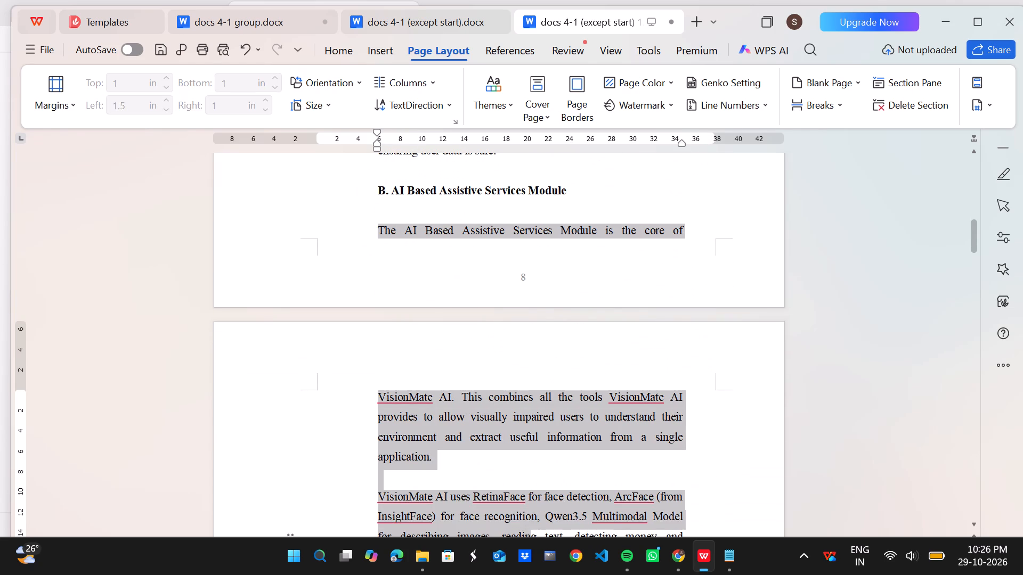
left_click_drag(529, 547, 575, 574)
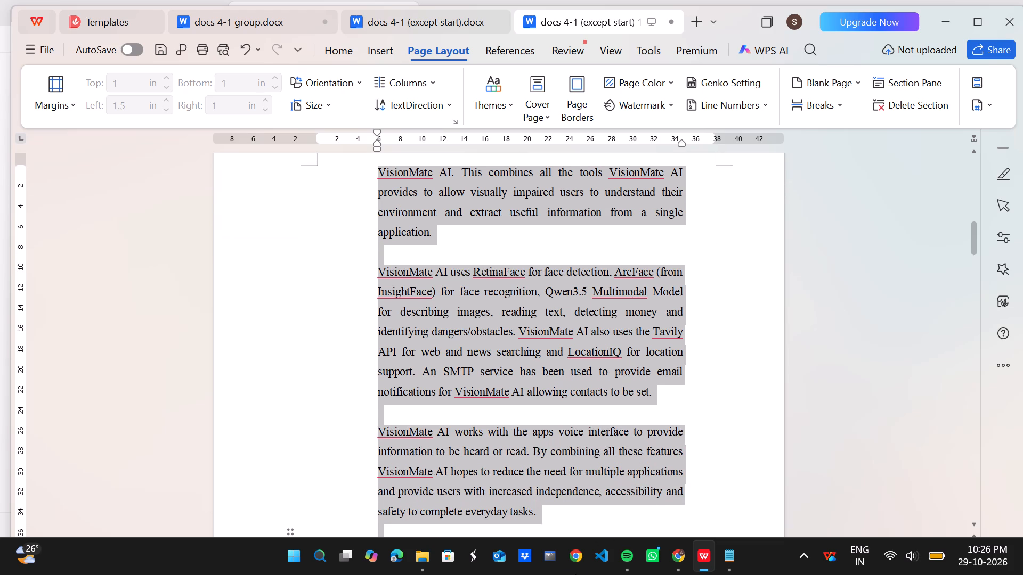
left_click_drag(575, 574, 634, 574)
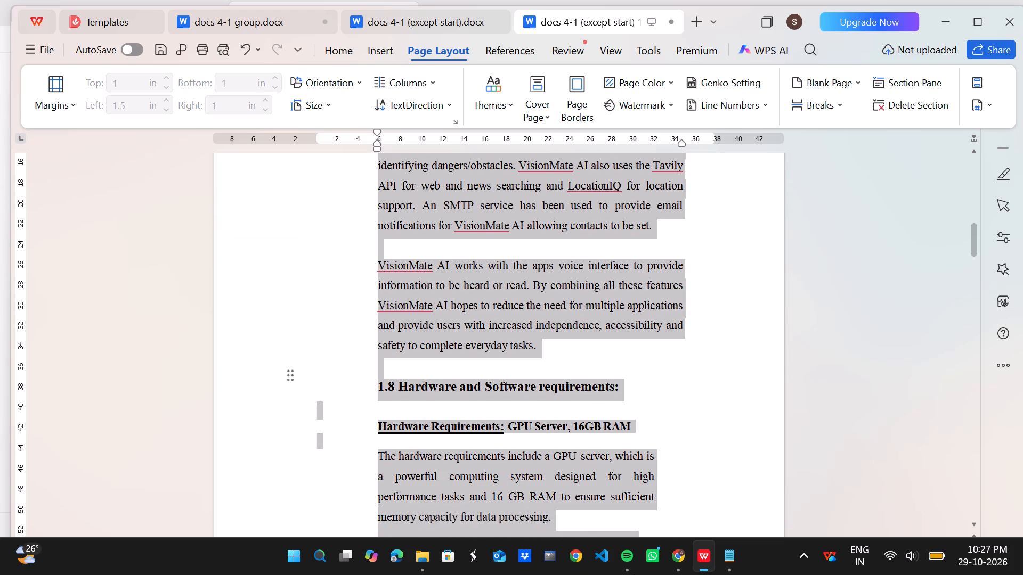
left_click_drag(634, 574, 649, 437)
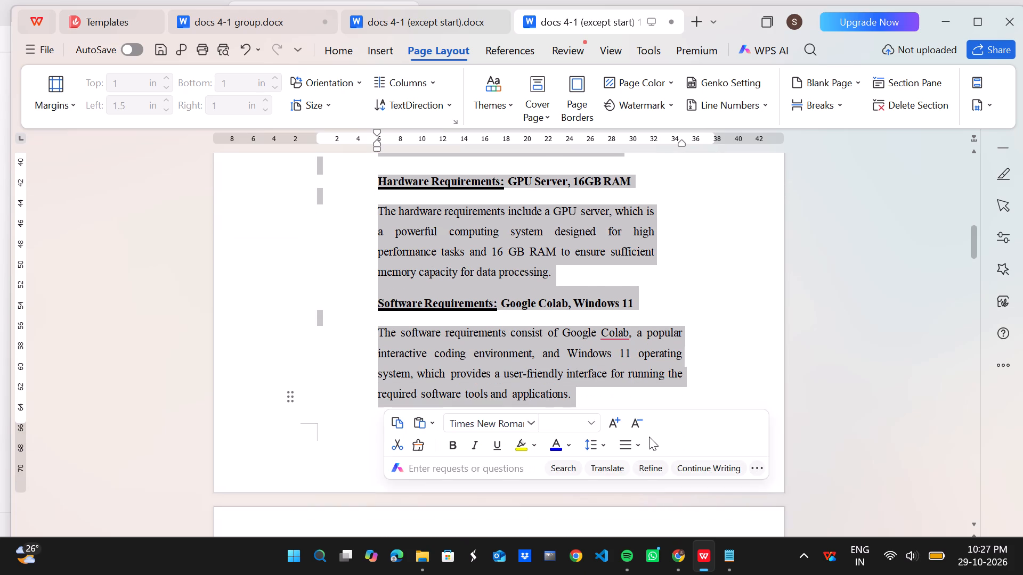
left_click_drag(682, 141, 709, 146)
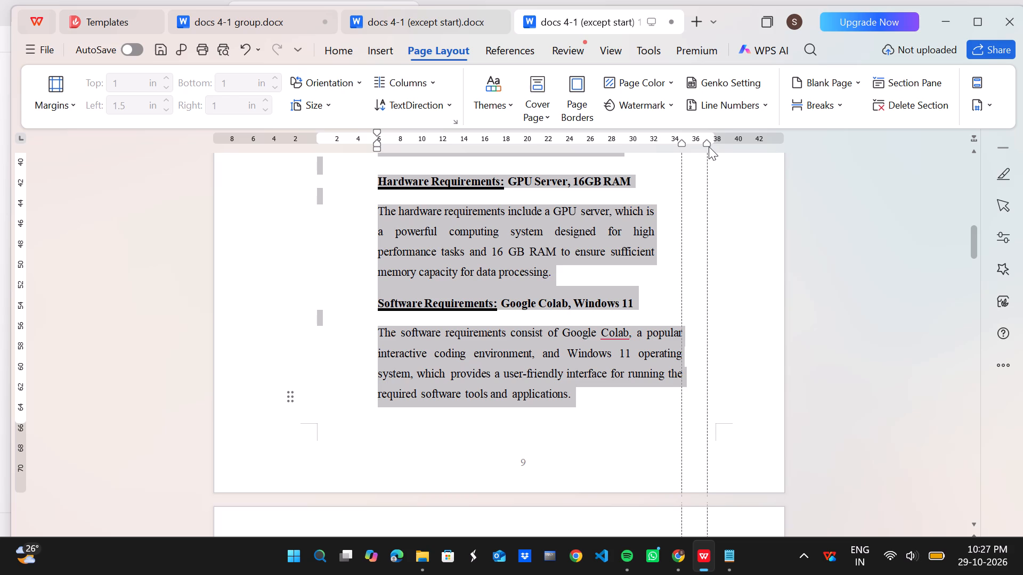
left_click_drag(709, 146, 711, 146)
left_click(711, 146)
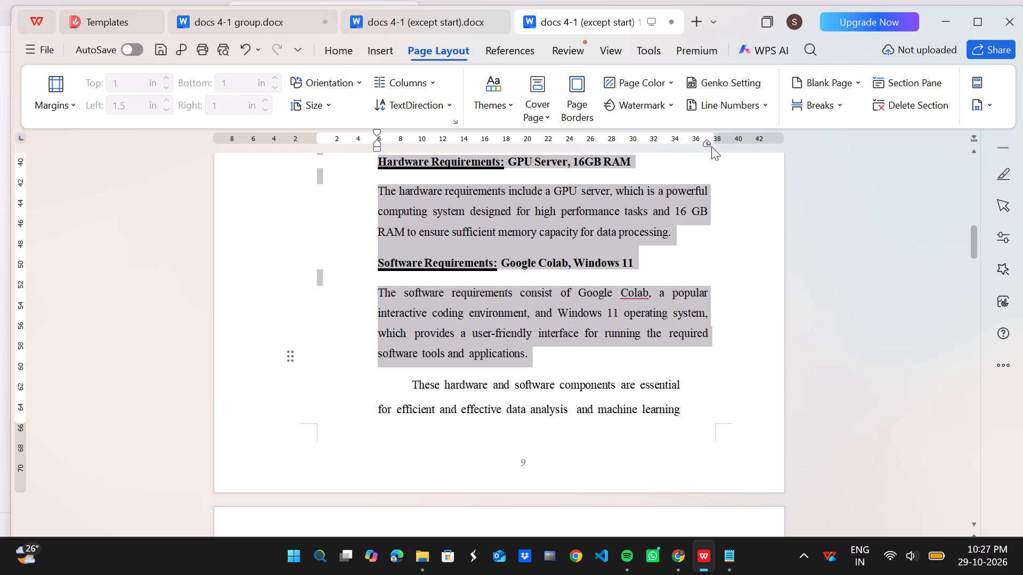
Extend the right indent of section 1.8's closing paragraph, starting "These hardware and software components", to about 37 on the ruler.
scroll(686, 327, "down", 1)
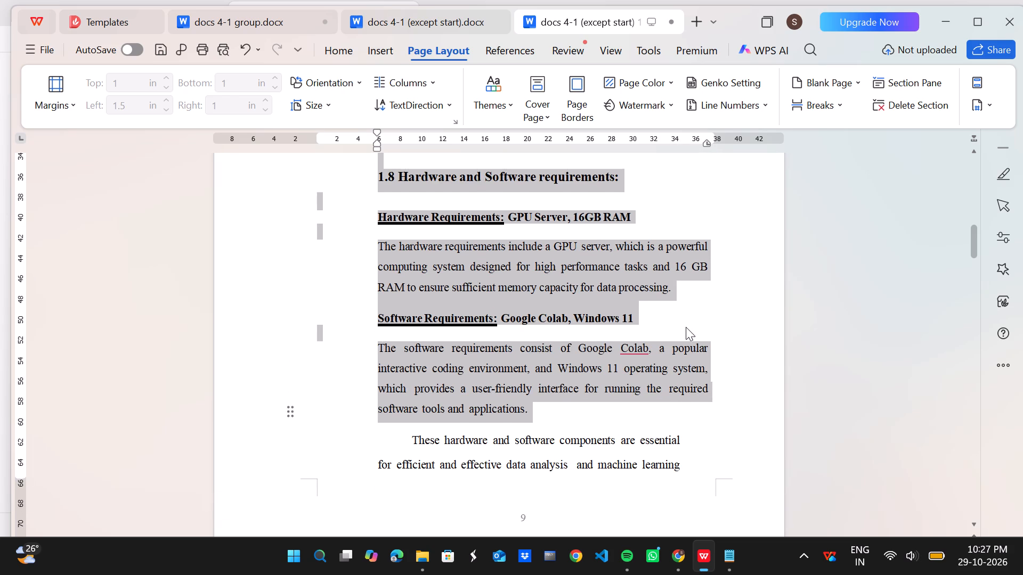
scroll(686, 327, "down", 1)
left_click_drag(411, 347, 600, 574)
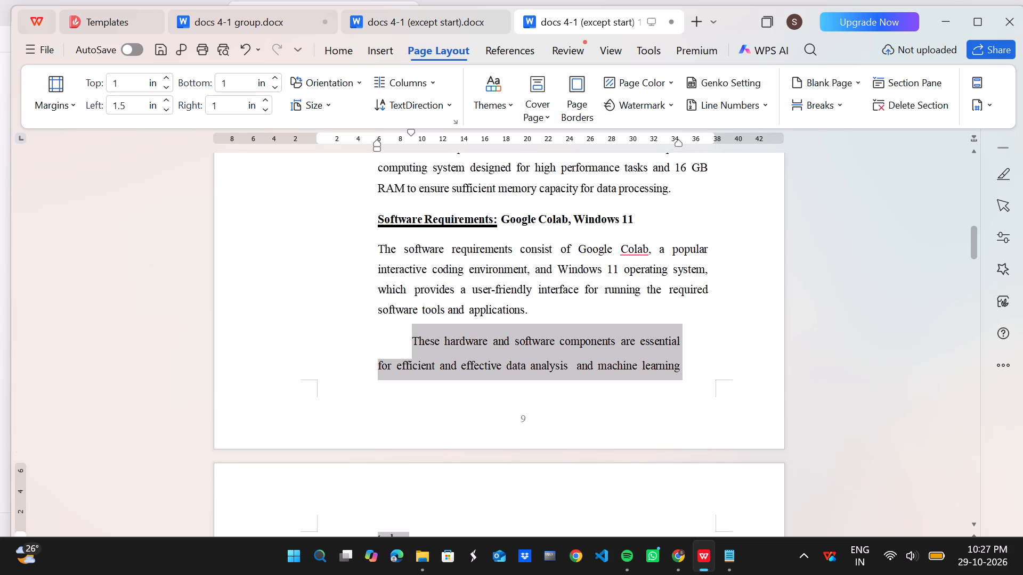
left_click_drag(600, 574, 562, 477)
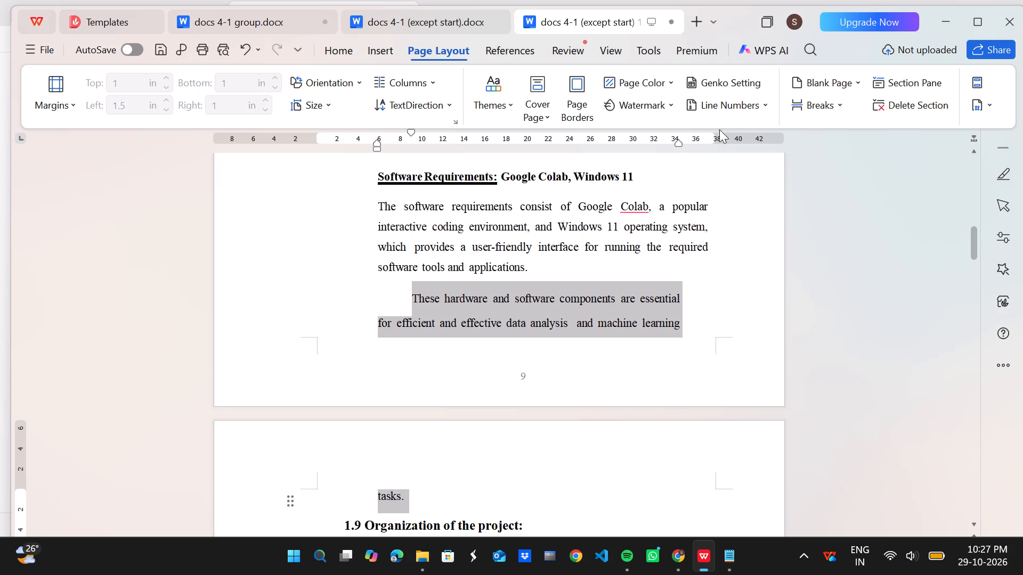
left_click(680, 145)
left_click_drag(677, 145, 706, 151)
left_click_drag(677, 139, 709, 138)
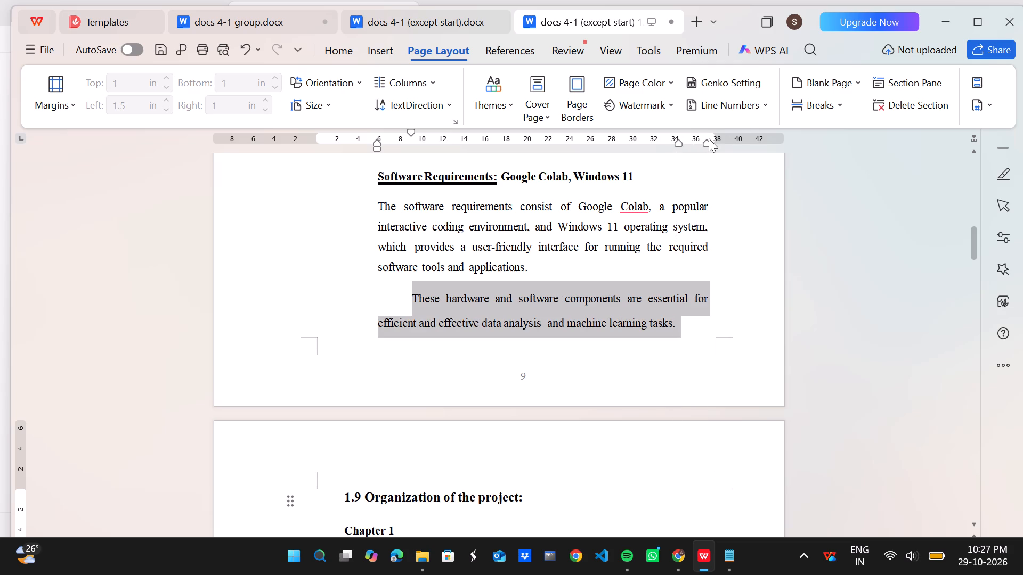
scroll(709, 138, "down", 2)
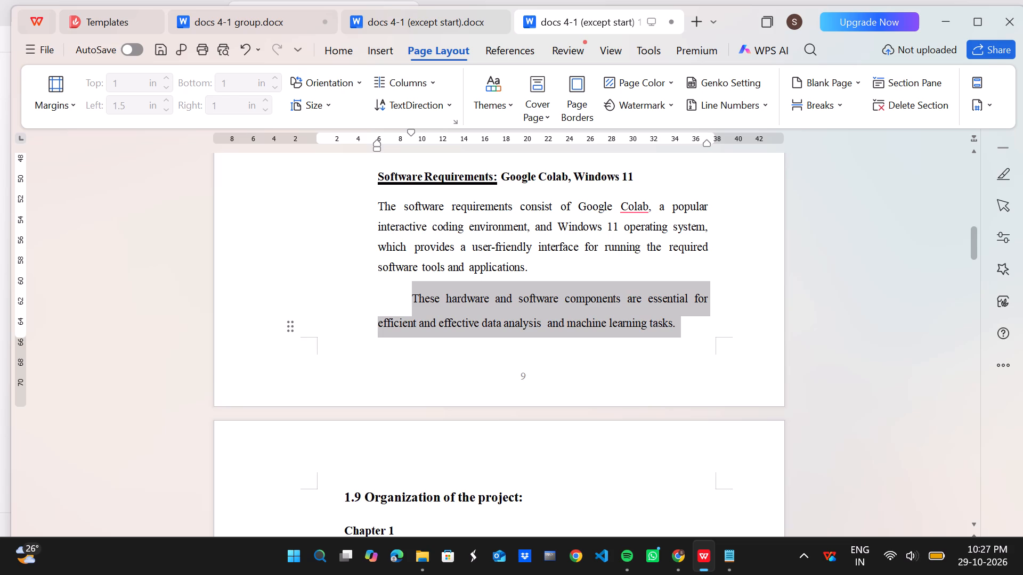
Extend the right indent of section 1.9's text, from the Chapter 1 paragraph through the Chapter 5 paragraph, to about 37 on the ruler.
scroll(624, 455, "down", 6)
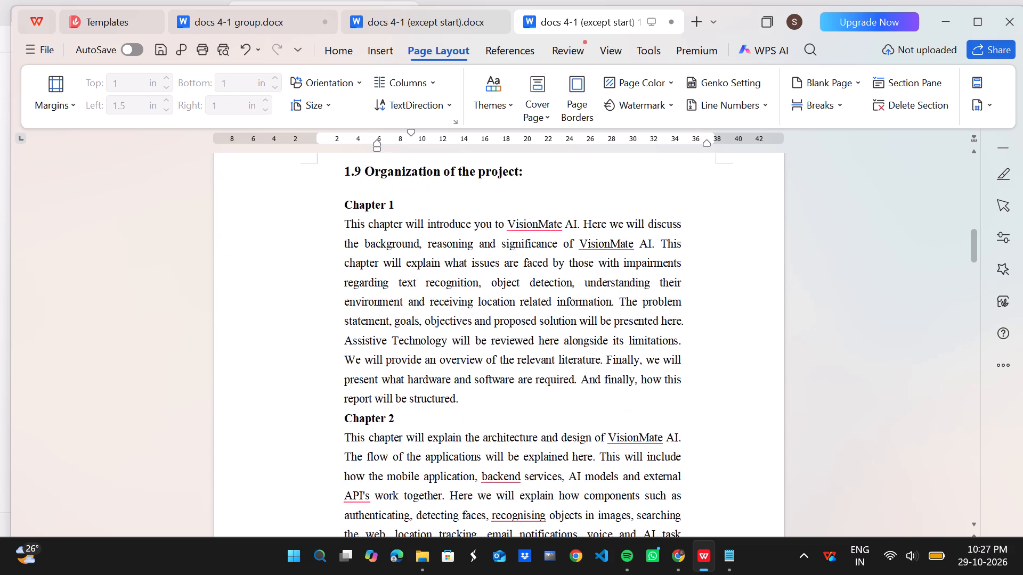
scroll(624, 455, "down", 1)
left_click_drag(347, 195, 396, 285)
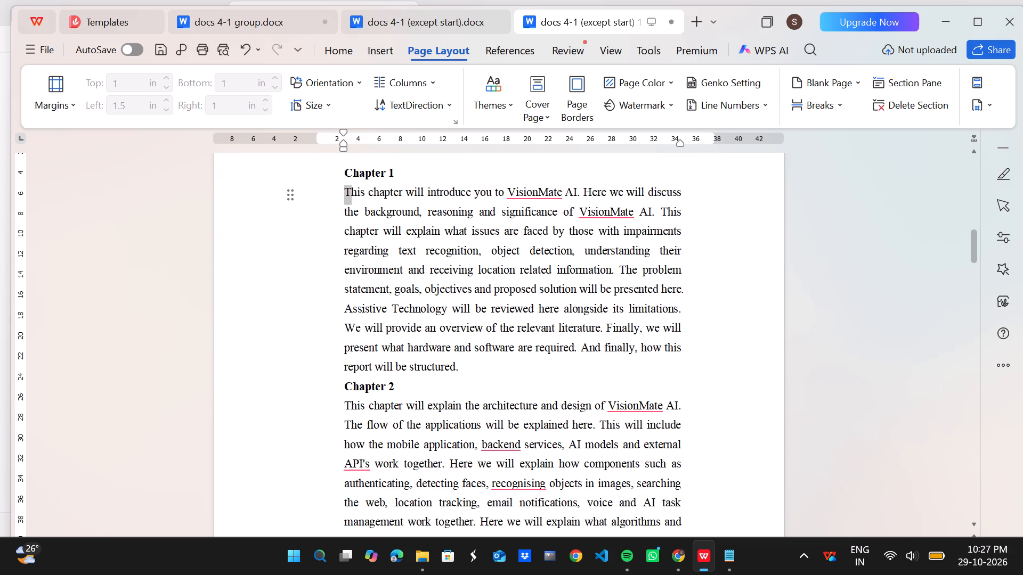
left_click_drag(396, 285, 481, 574)
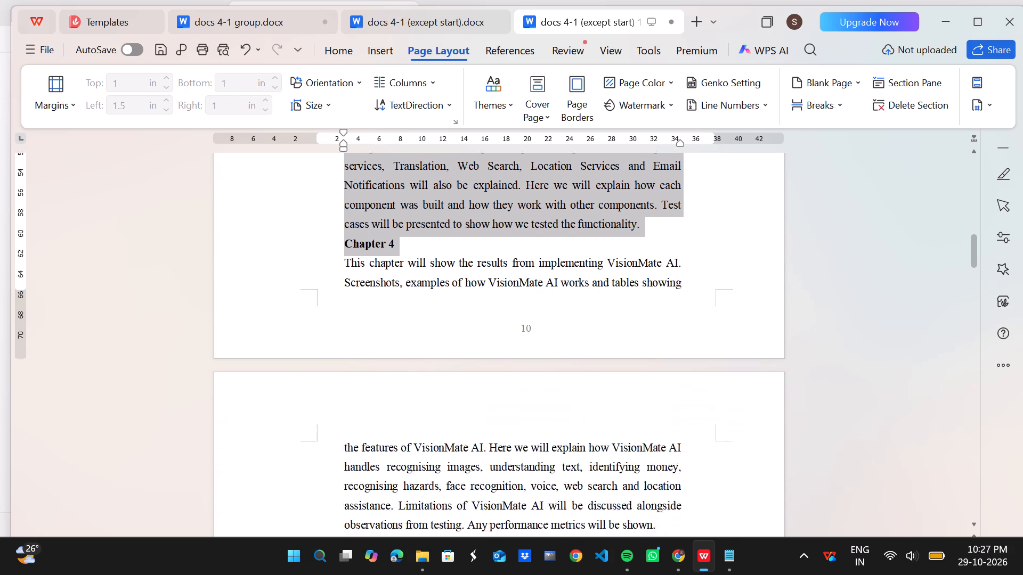
left_click_drag(481, 574, 662, 393)
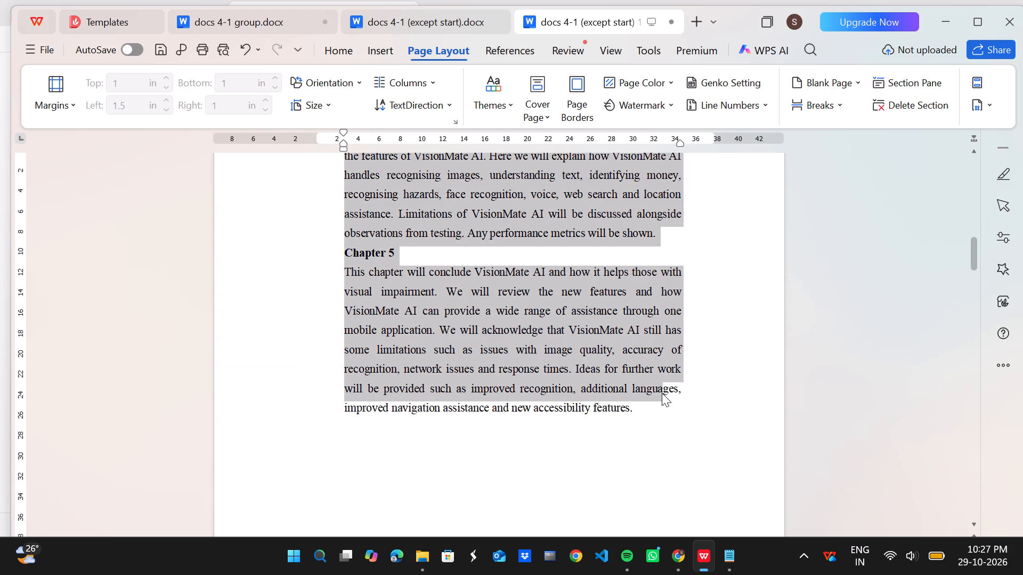
left_click_drag(662, 393, 654, 404)
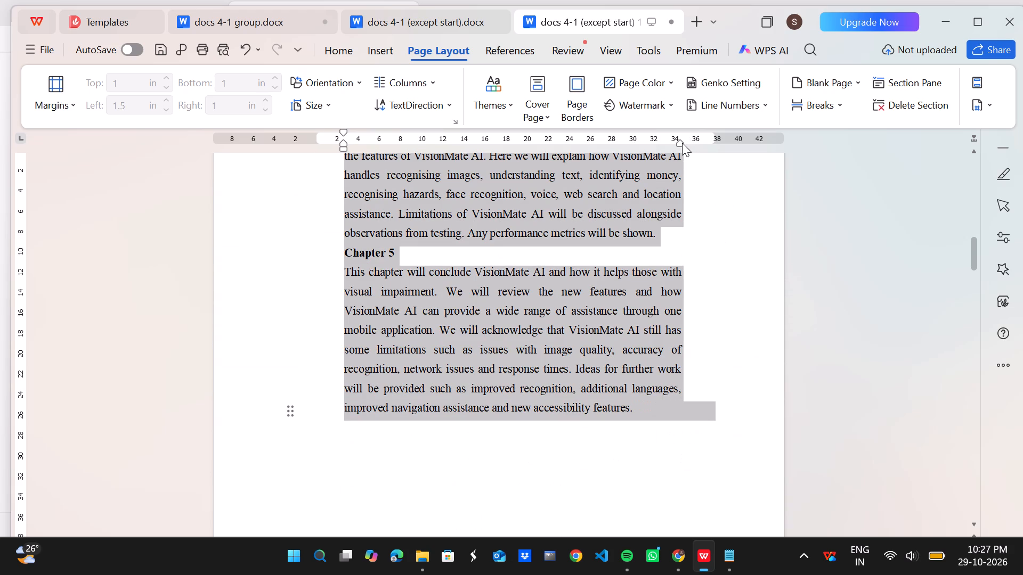
left_click(682, 144)
left_click_drag(679, 143, 709, 142)
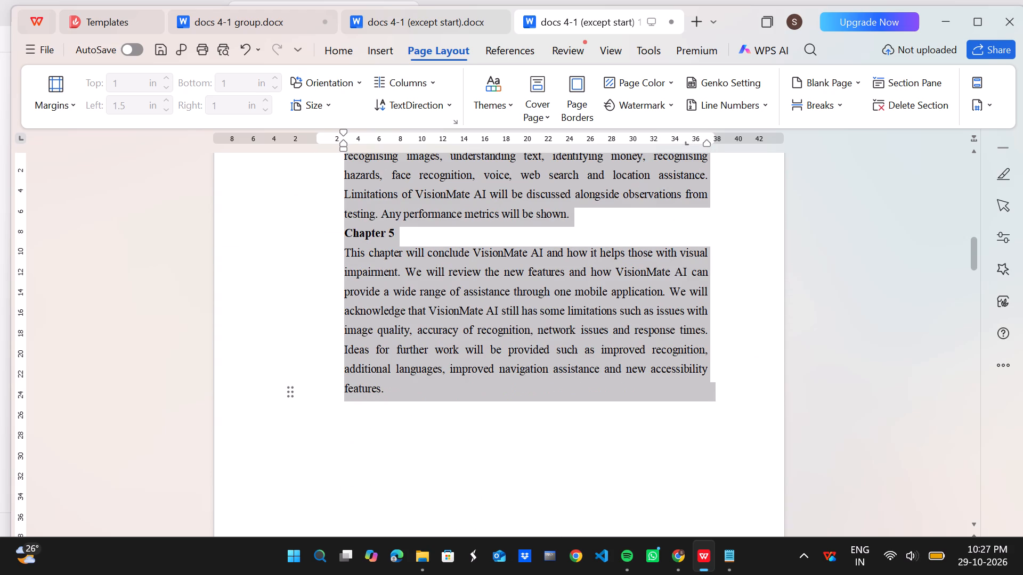
left_click(721, 326)
scroll(721, 326, "up", 8)
scroll(721, 326, "down", 7)
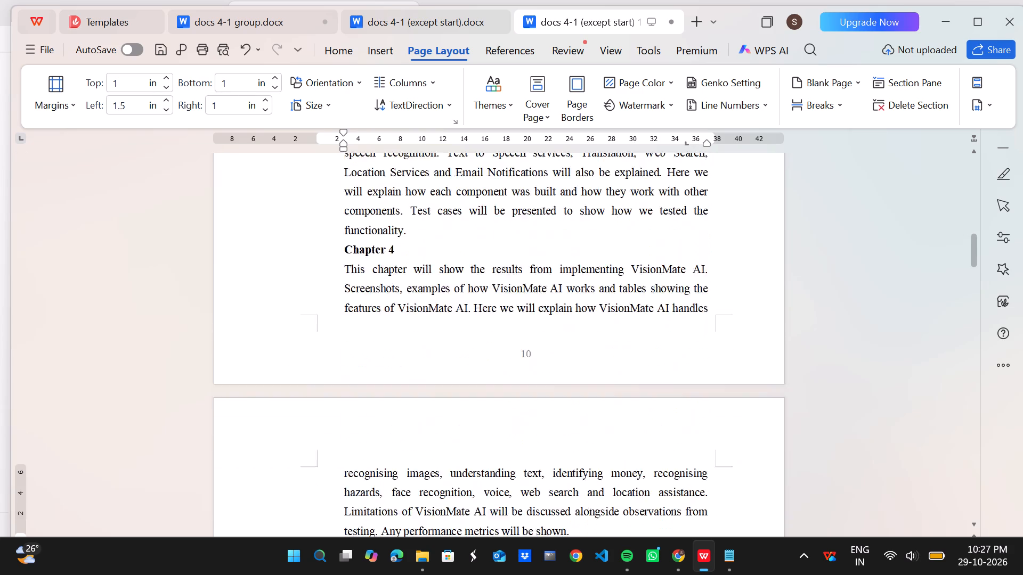
Extend the right indent of all body paragraphs under 2.PROPOSED SYSTEM, up to the section 2.1 heading, to about 37 on the ruler.
scroll(721, 326, "down", 8)
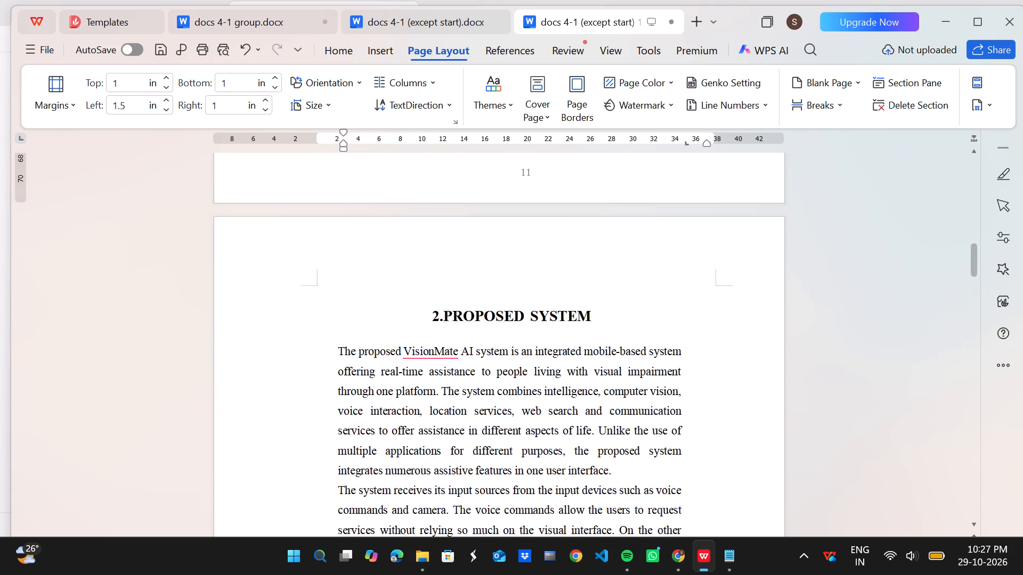
scroll(721, 326, "down", 1)
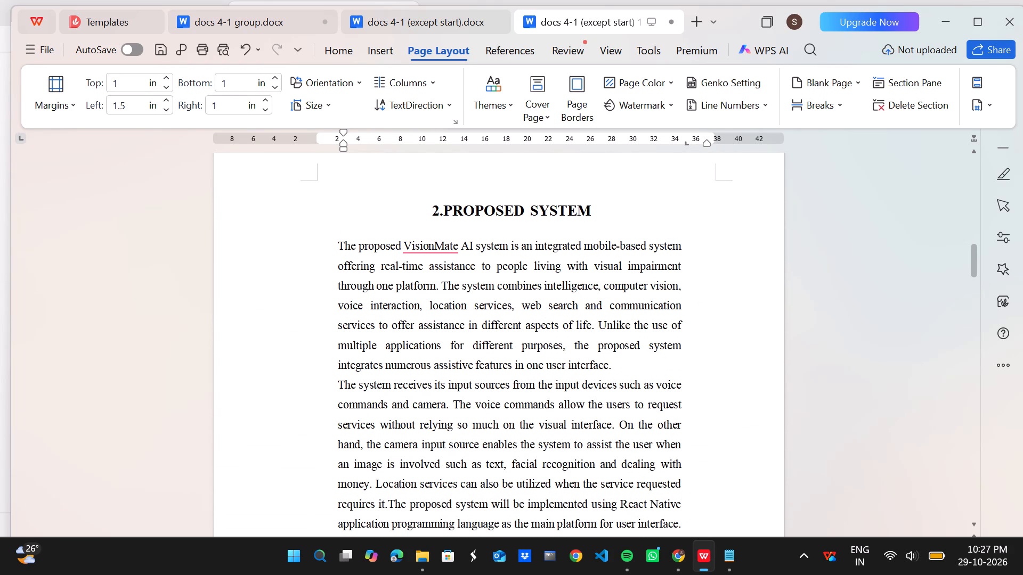
left_click_drag(338, 245, 505, 574)
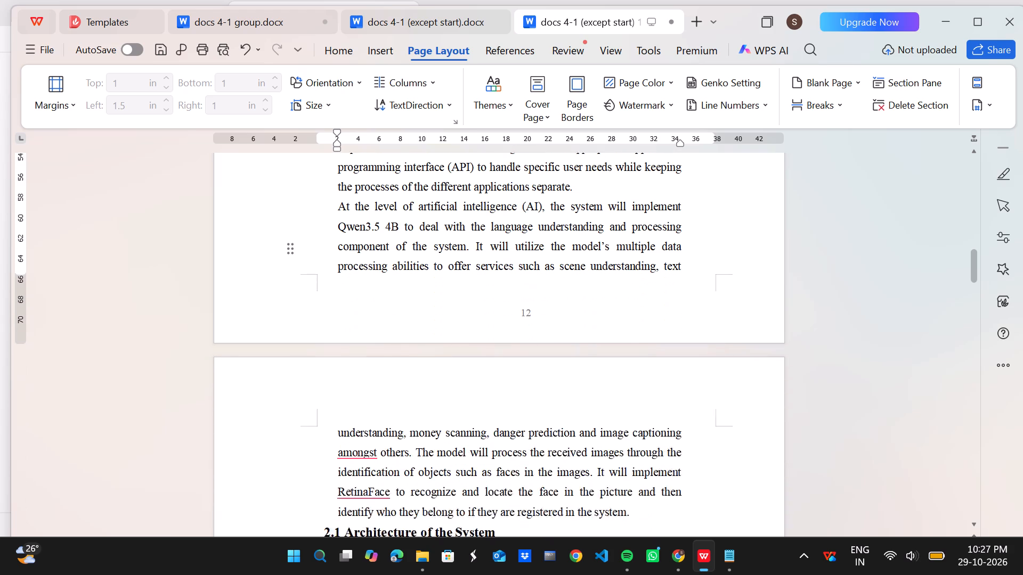
left_click_drag(505, 574, 630, 317)
left_click(679, 144)
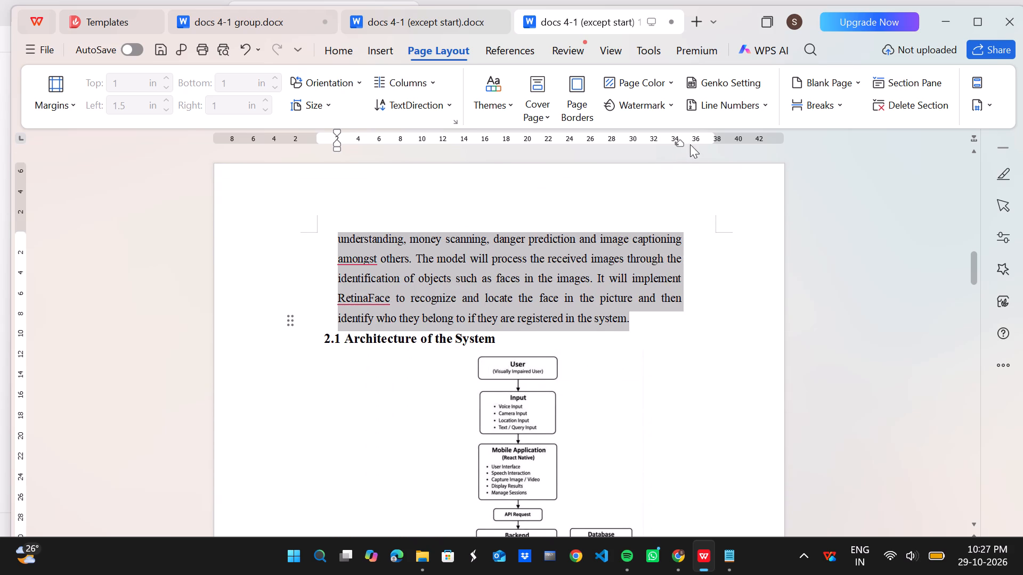
left_click(682, 144)
left_click_drag(679, 141, 709, 139)
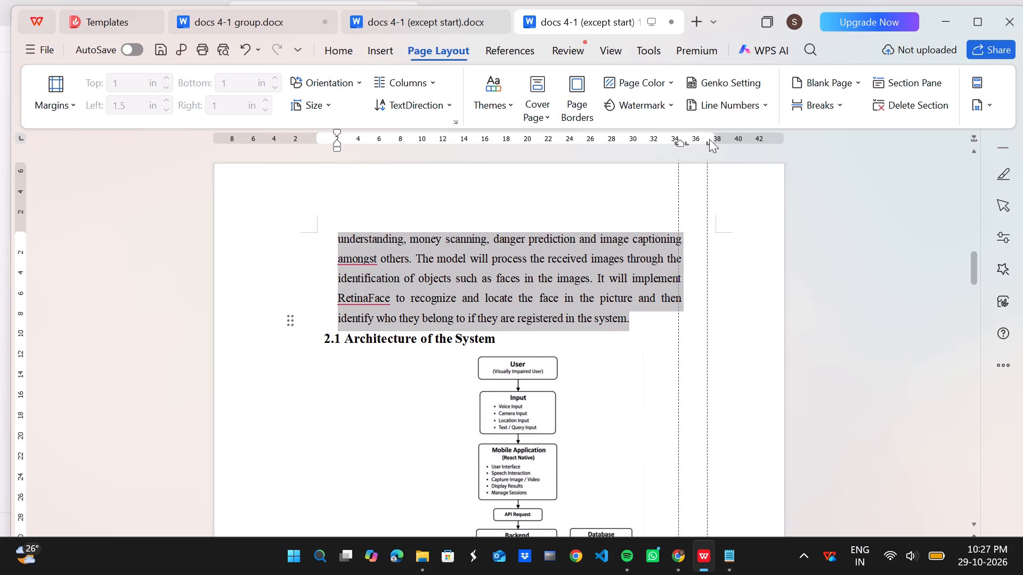
left_click_drag(709, 139, 710, 139)
left_click_drag(679, 144, 707, 149)
left_click_drag(681, 142, 704, 142)
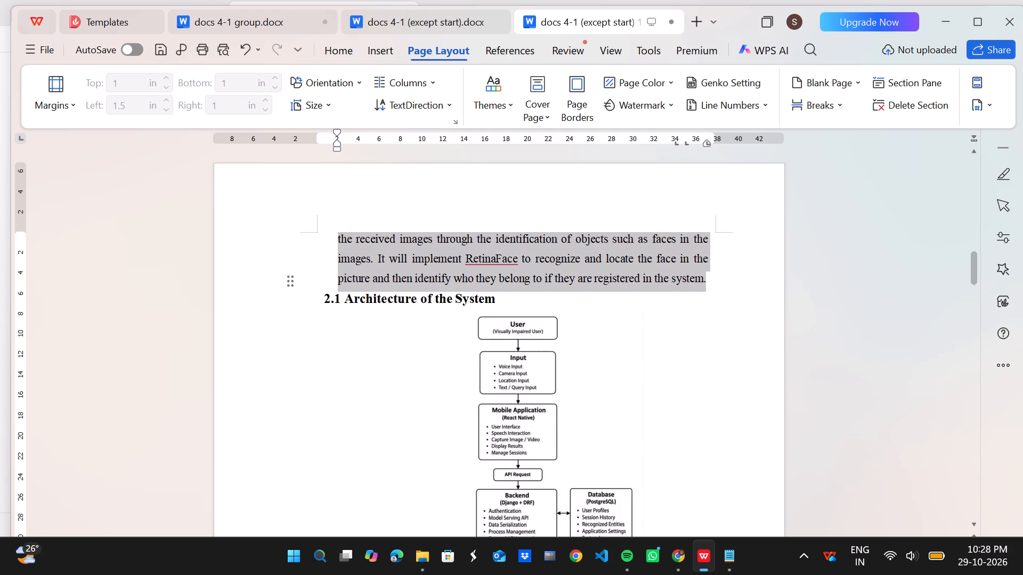
Extend the right indent of the section 2.1 paragraphs below the Figure 2 caption to about 37 on the ruler.
scroll(716, 334, "down", 5)
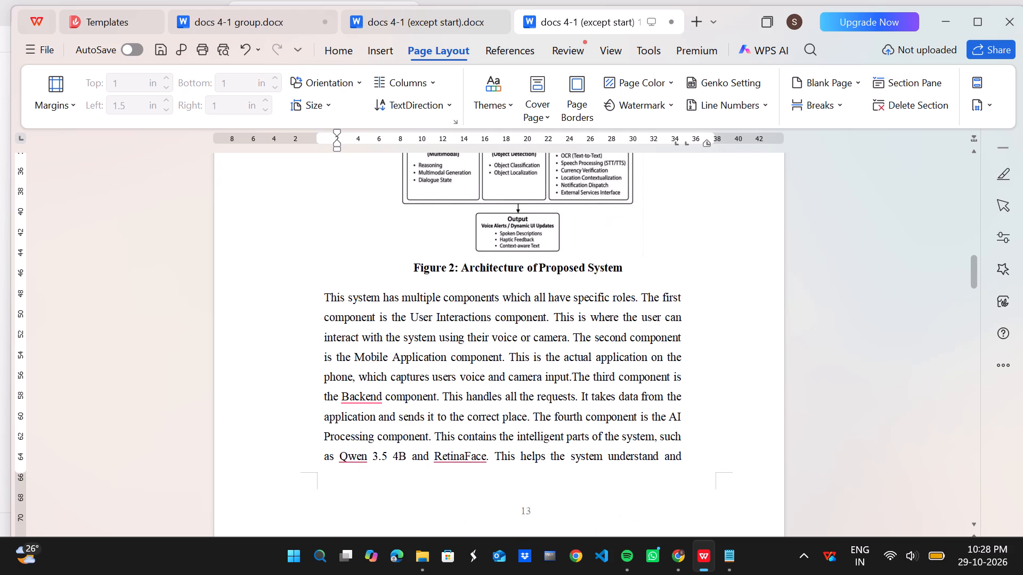
left_click(687, 305)
scroll(687, 305, "up", 2)
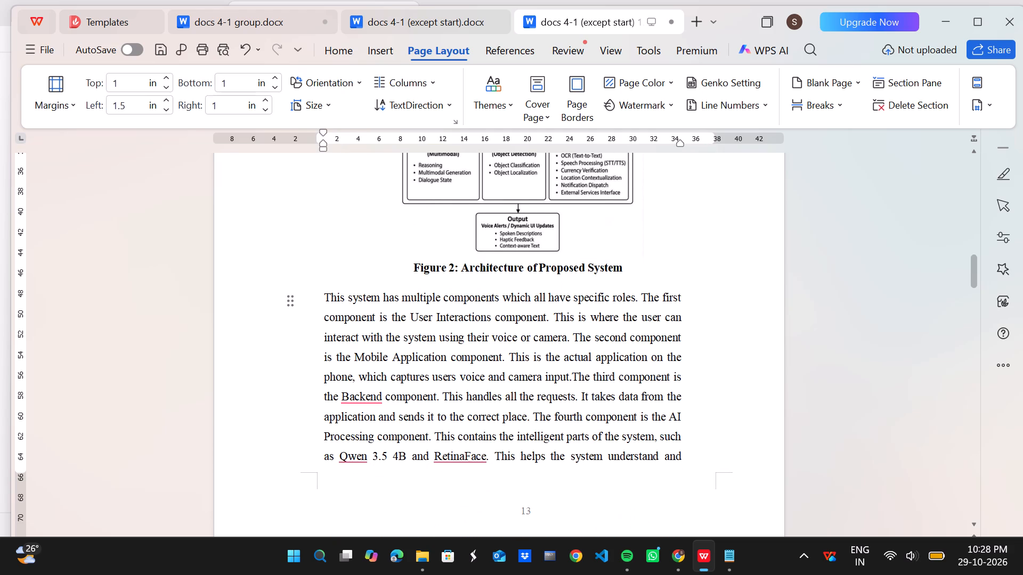
scroll(687, 305, "up", 4)
left_click(711, 226)
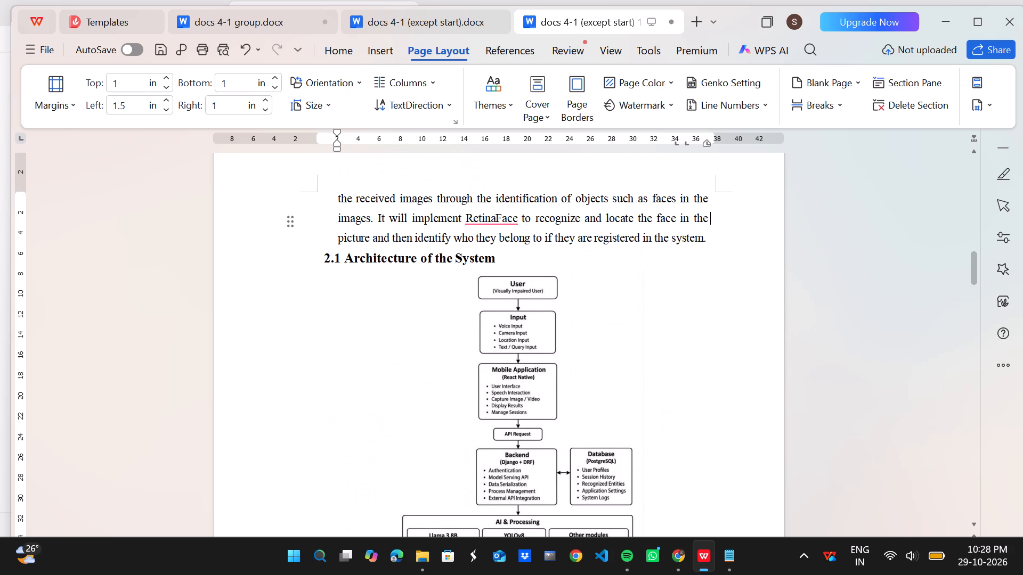
scroll(711, 226, "down", 2)
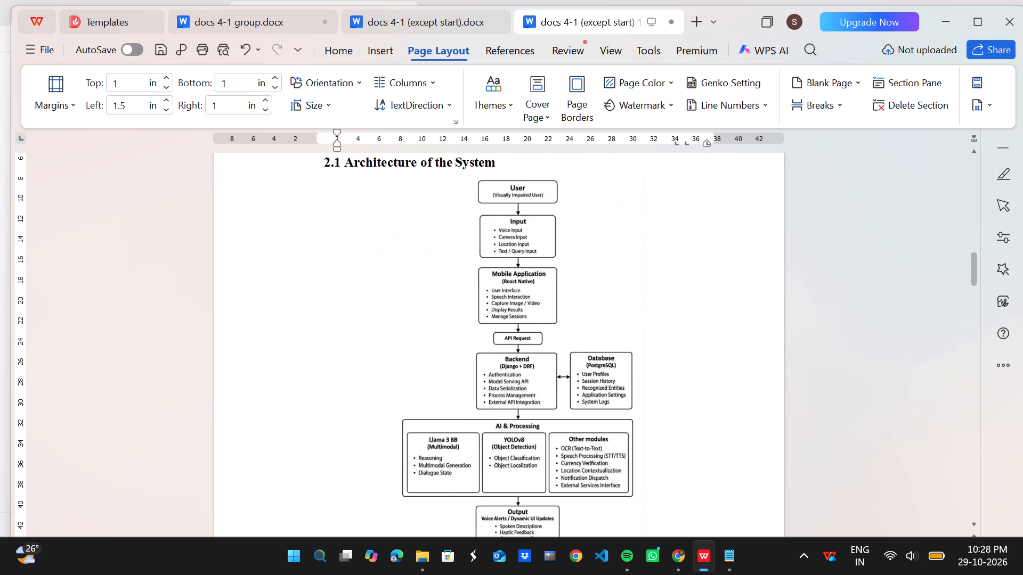
scroll(711, 226, "down", 4)
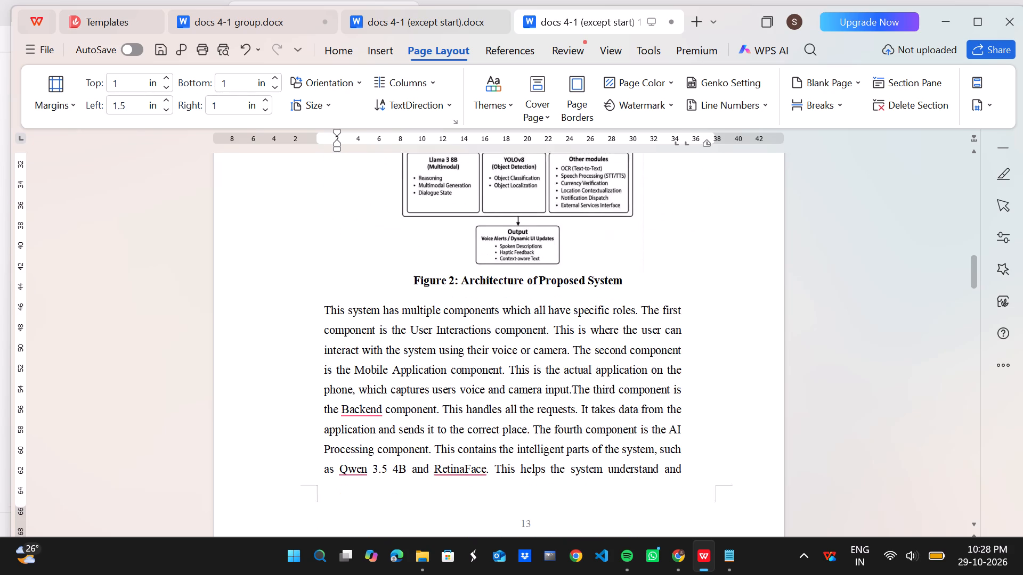
scroll(711, 226, "down", 1)
scroll(683, 330, "down", 3)
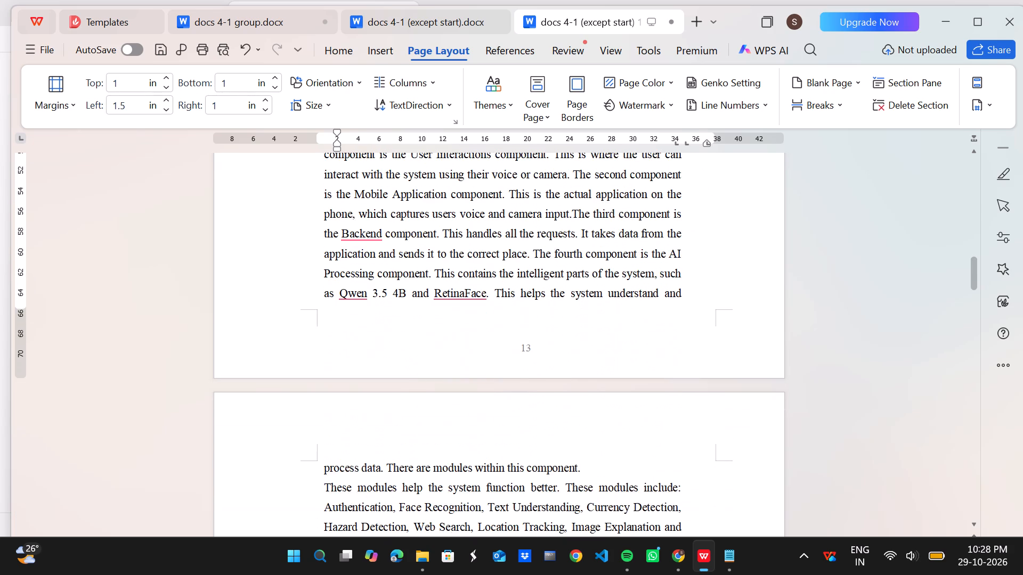
scroll(523, 304, "up", 1)
left_click_drag(324, 211, 539, 574)
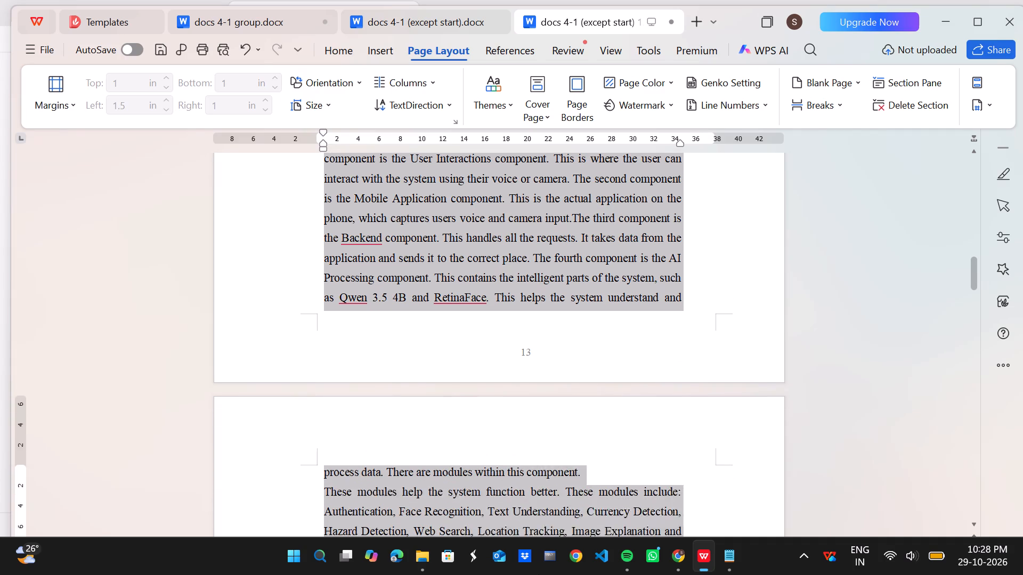
left_click_drag(539, 574, 545, 374)
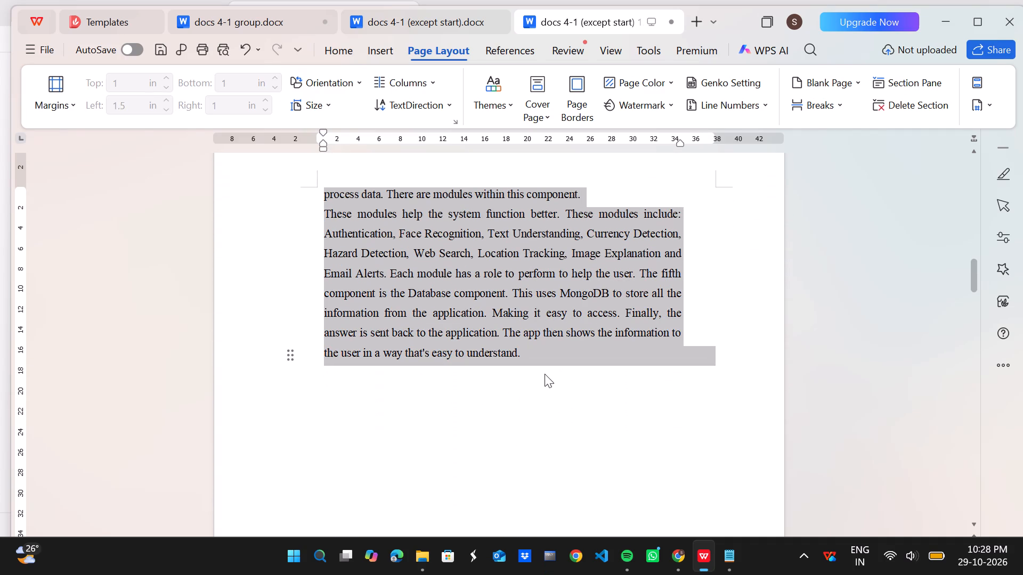
left_click_drag(681, 142, 696, 144)
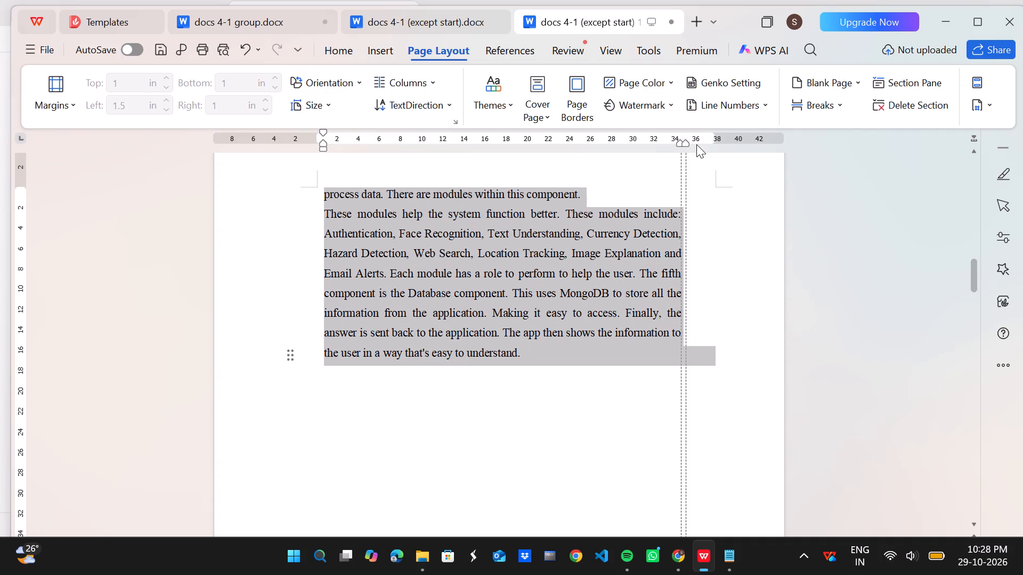
left_click_drag(696, 144, 709, 144)
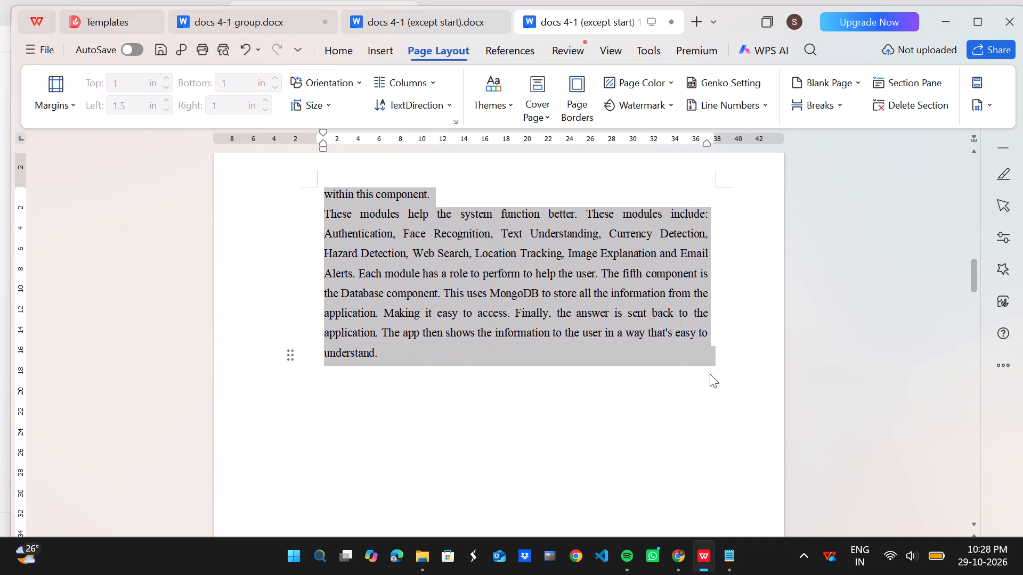
left_click(703, 424)
Examine the right indents of the pseudo code and explanatory paragraphs in section 2.2, from Algorithm 2.2.1 through Algorithm 2.2.3.
scroll(703, 424, "down", 2)
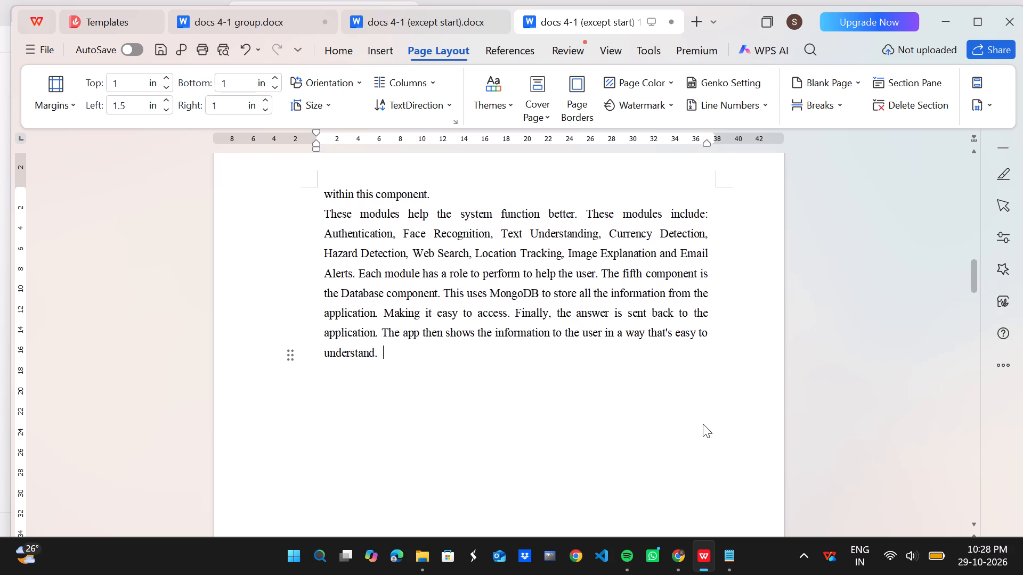
scroll(703, 424, "down", 9)
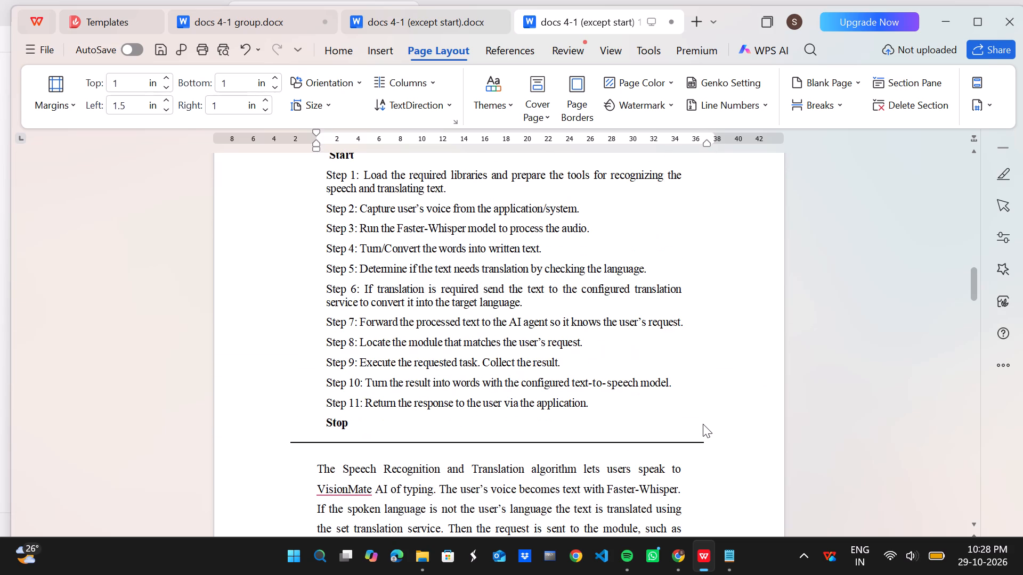
scroll(703, 424, "down", 1)
scroll(703, 424, "up", 1)
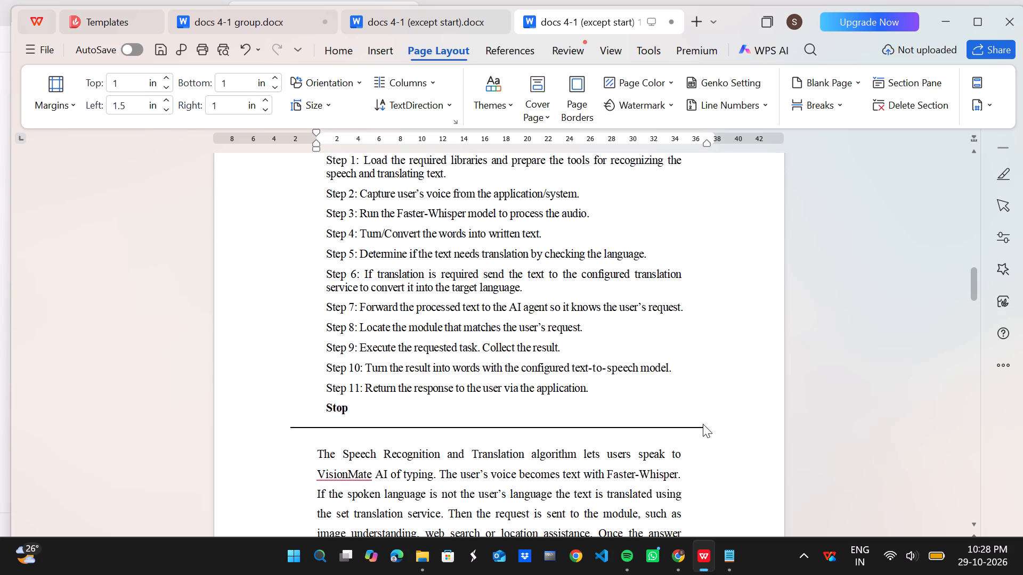
scroll(703, 424, "up", 1)
scroll(703, 424, "down", 9)
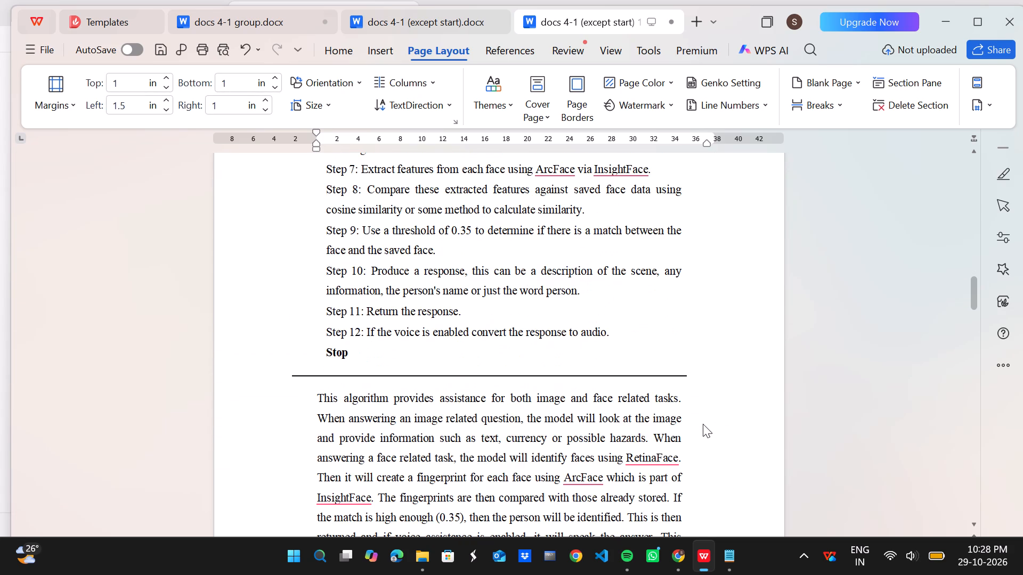
scroll(703, 424, "down", 8)
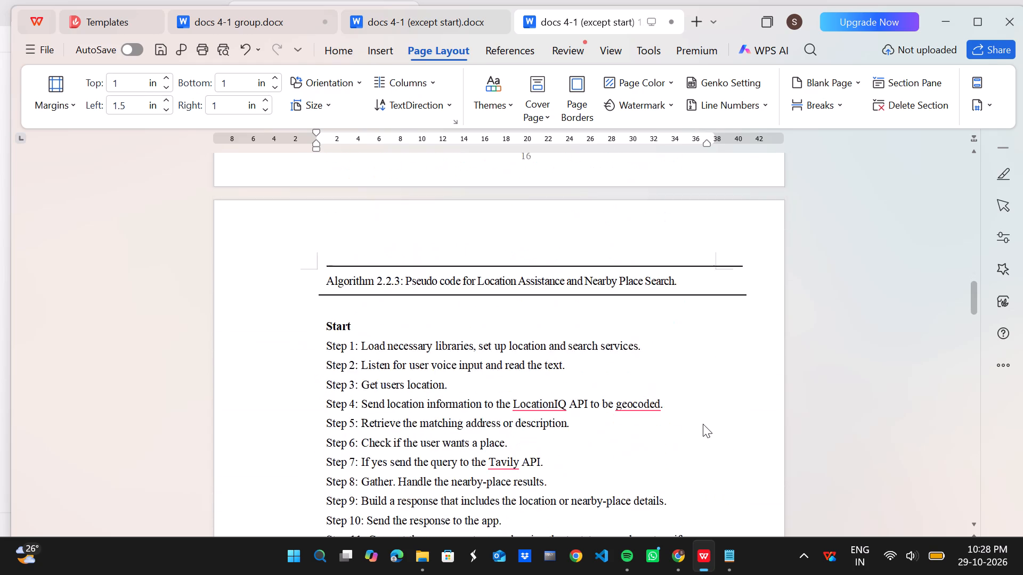
scroll(703, 424, "down", 1)
left_click(689, 354)
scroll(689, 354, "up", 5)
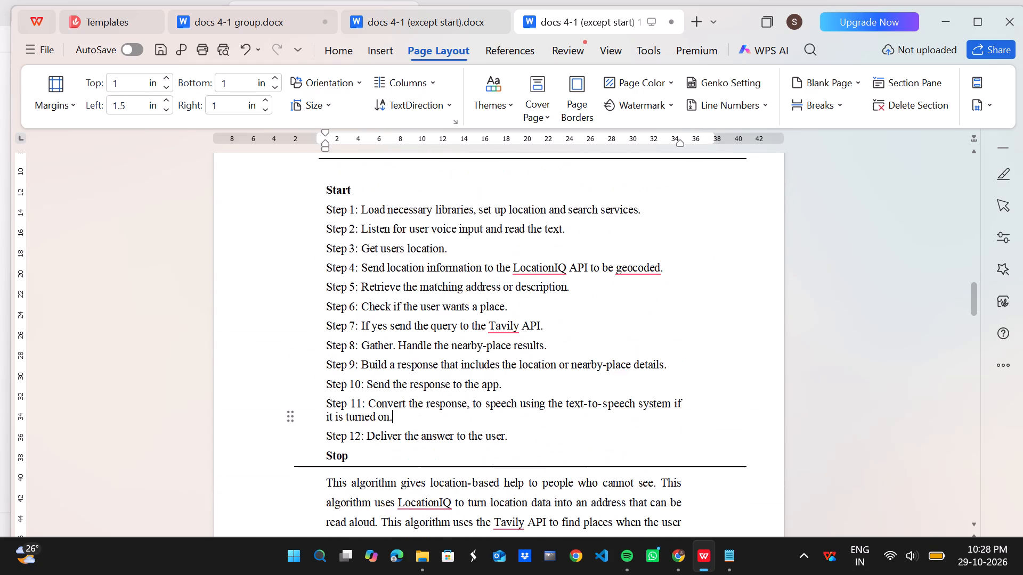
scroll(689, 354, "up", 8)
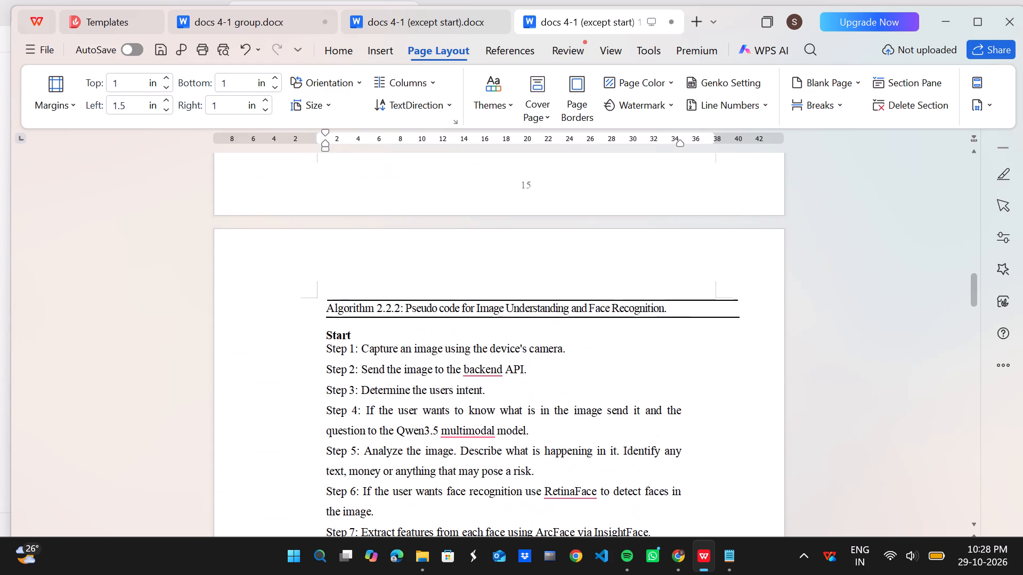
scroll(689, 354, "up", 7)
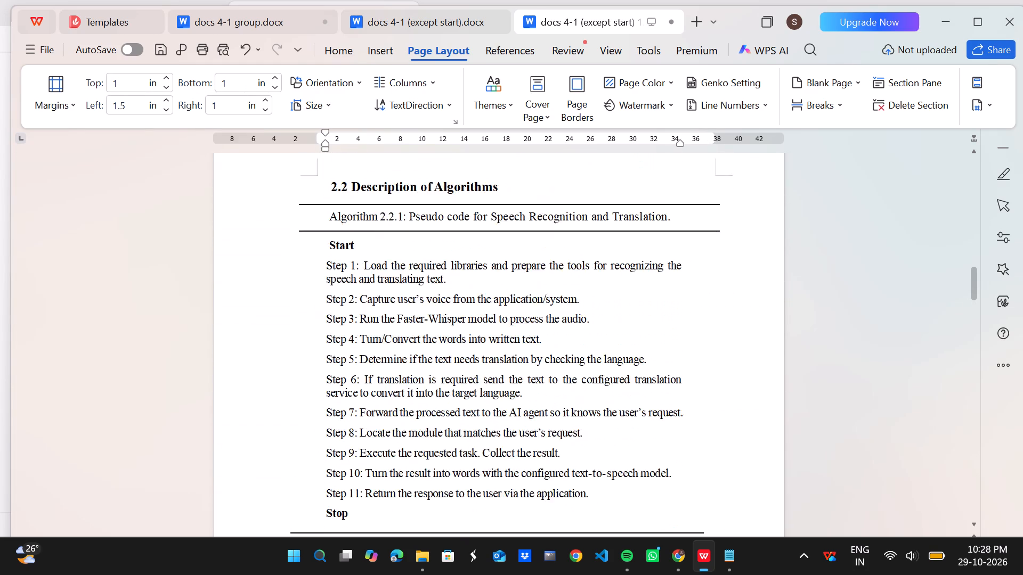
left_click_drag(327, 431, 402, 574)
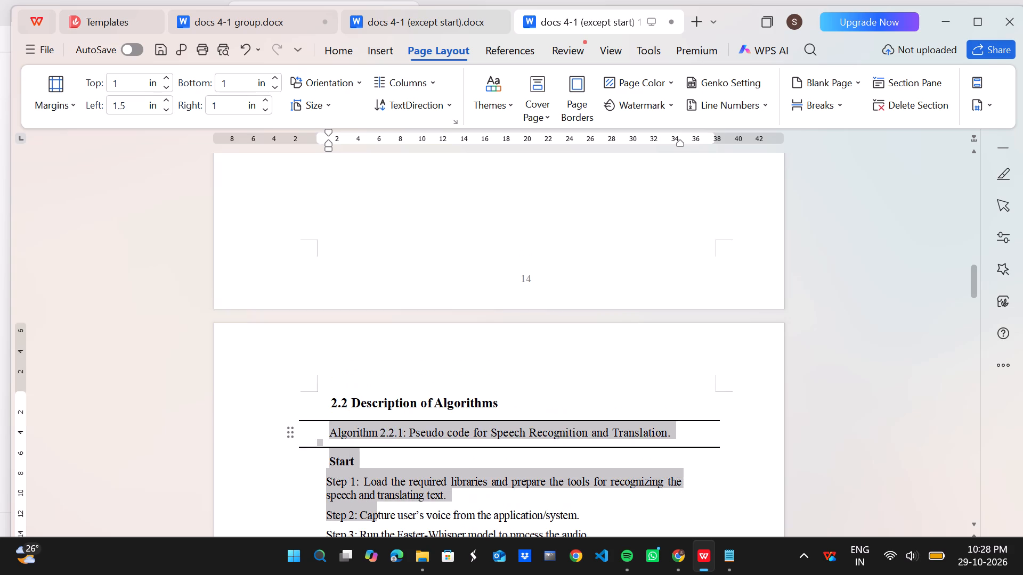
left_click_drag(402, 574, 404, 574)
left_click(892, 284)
Save the document with the adjusted indents.
scroll(892, 284, "up", 5)
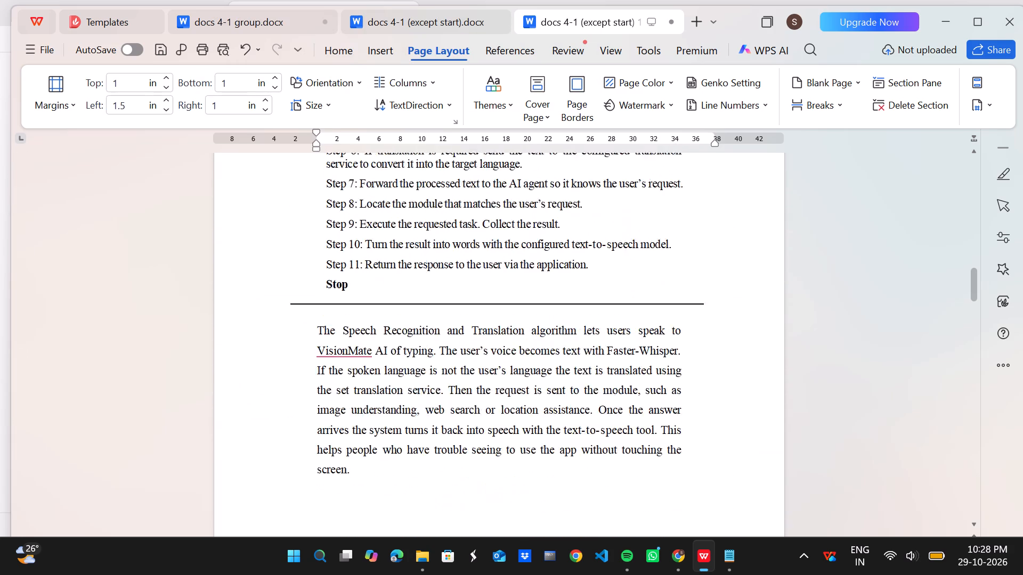
scroll(892, 284, "up", 11)
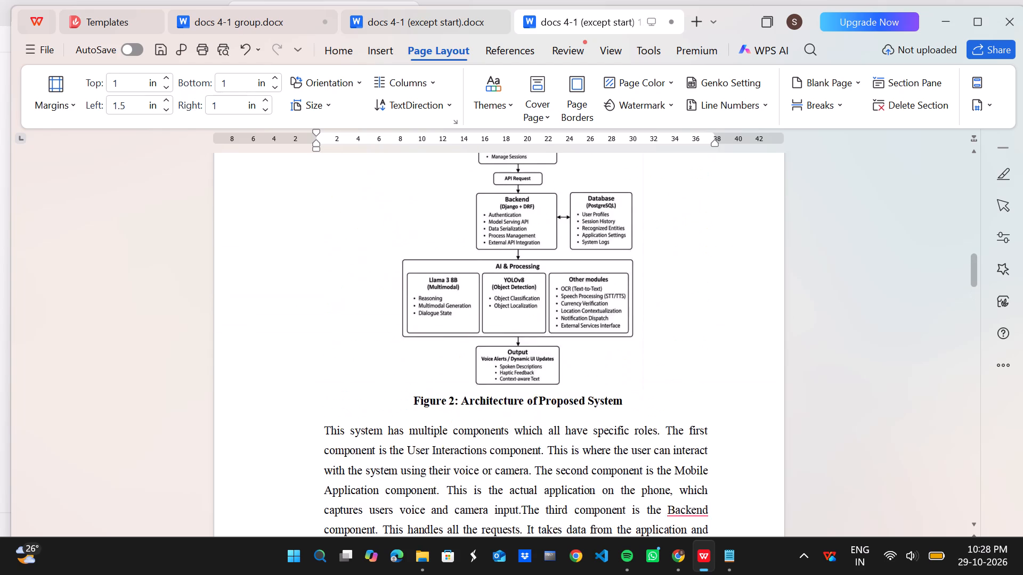
scroll(892, 284, "up", 13)
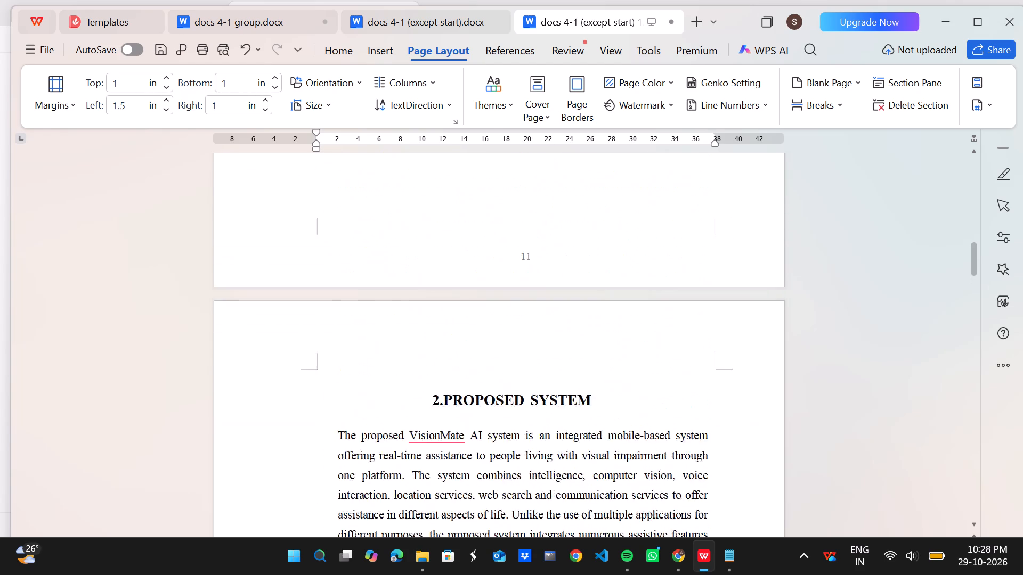
scroll(892, 284, "up", 5)
key("ctrl+s")
key("ctrl+s")
key("ctrl+s")
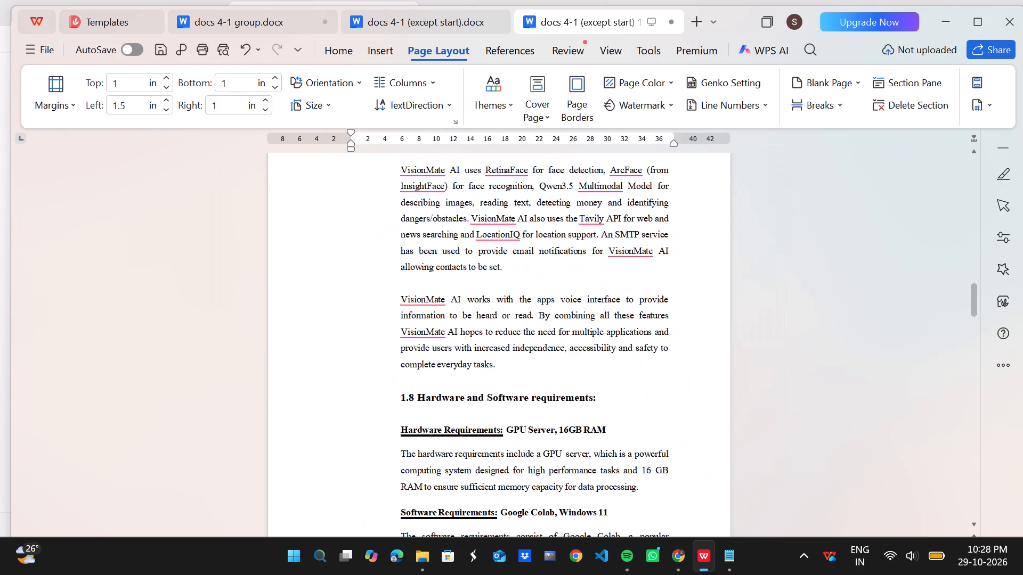
Examine the report's layout from the 1. INTRODUCTION page through the abbreviations and glossary near the end.
scroll(785, 272, "up", 9)
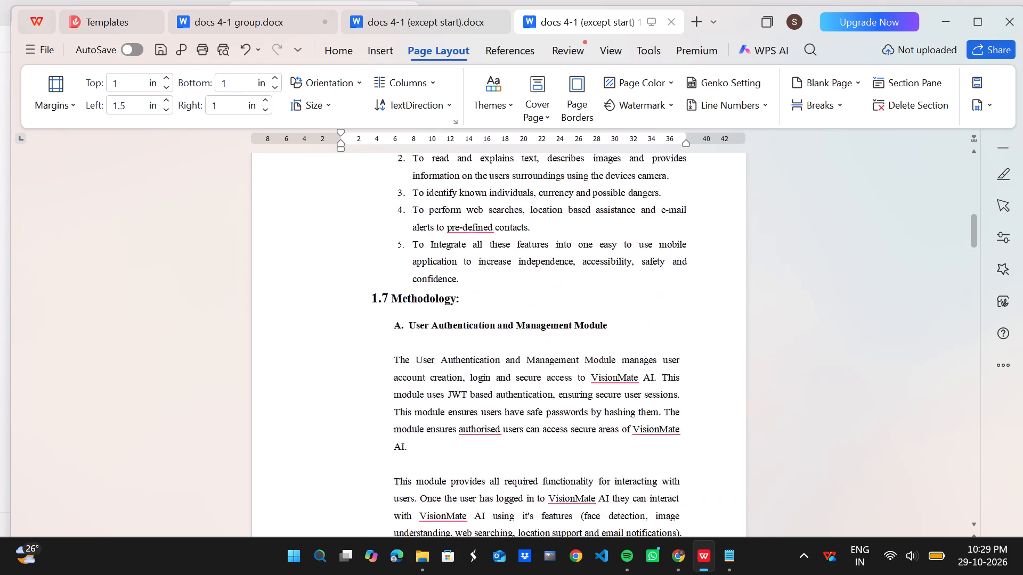
scroll(785, 272, "up", 13)
scroll(785, 272, "up", 8)
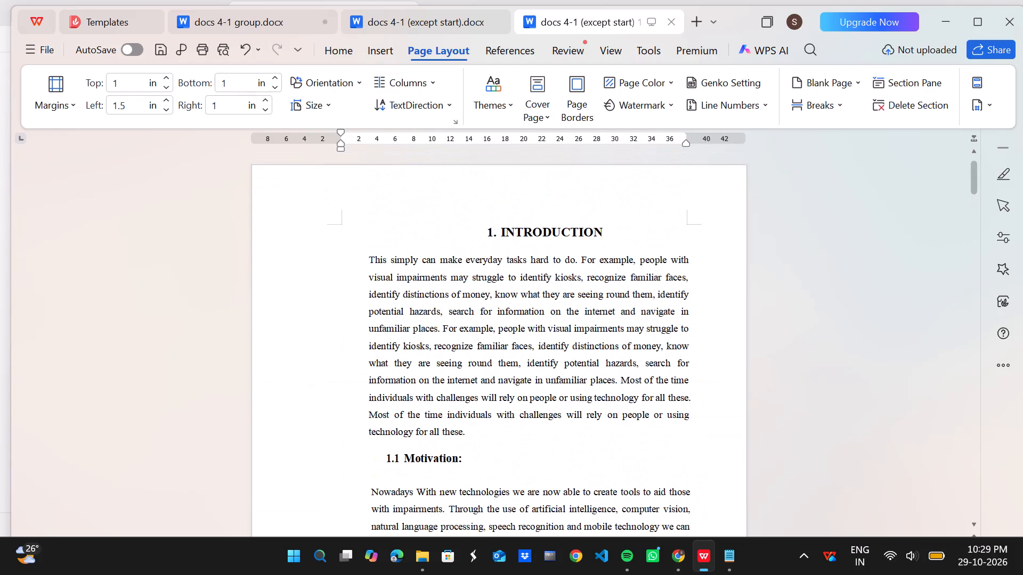
scroll(785, 272, "up", 2)
scroll(785, 272, "down", 14)
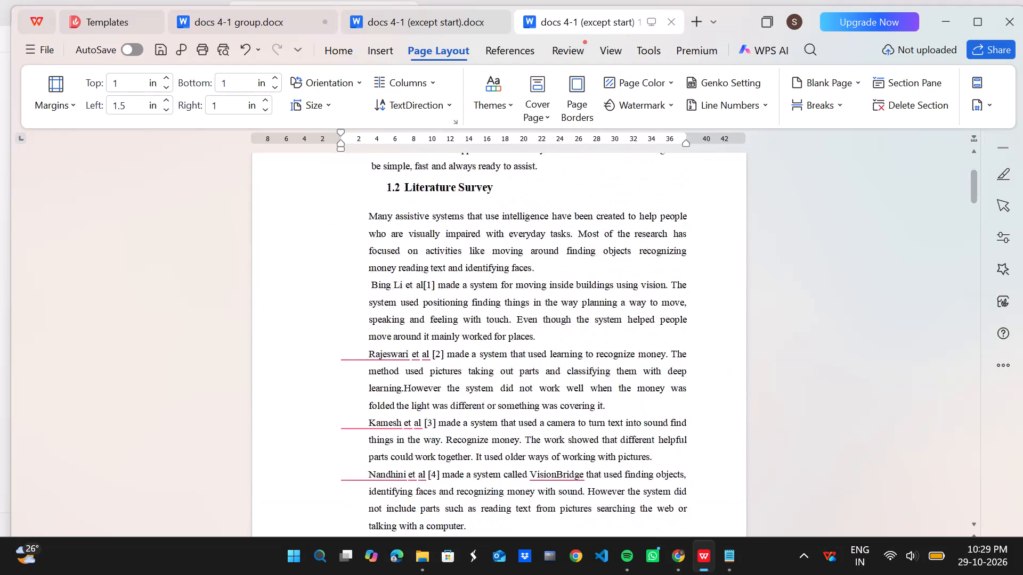
left_click_drag(976, 191, 957, 368)
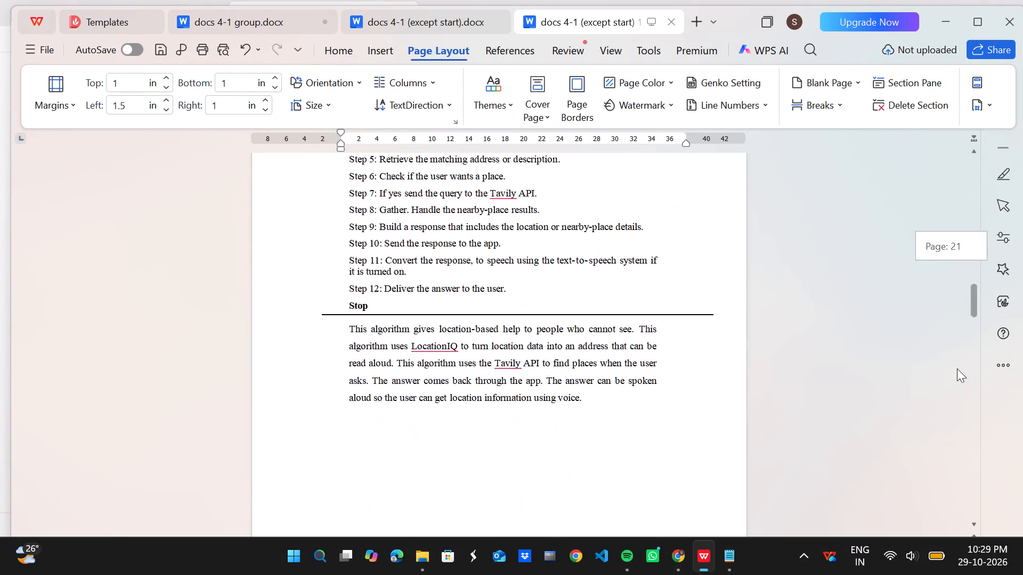
left_click_drag(957, 368, 960, 574)
scroll(741, 319, "up", 9)
scroll(741, 319, "down", 2)
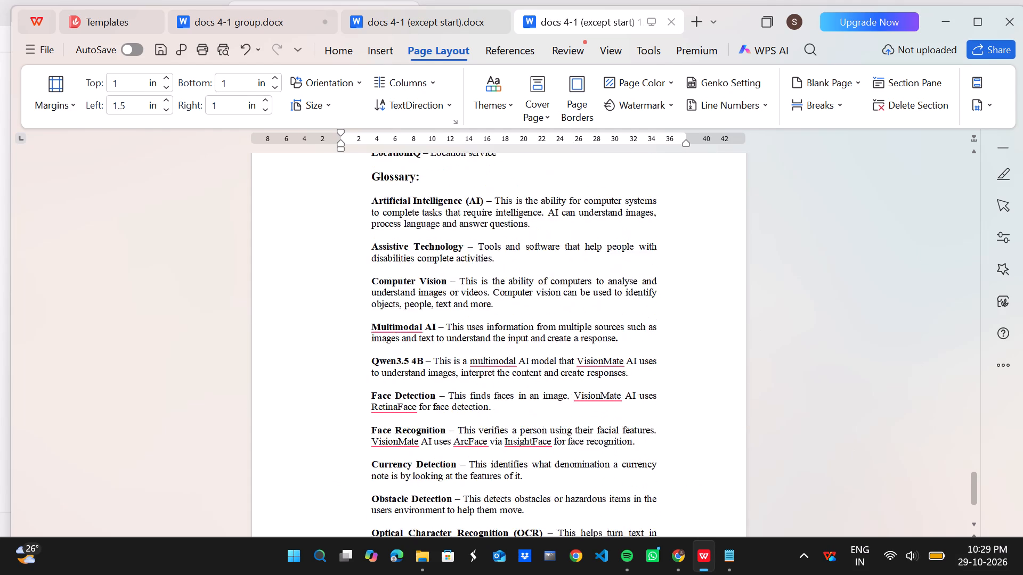
scroll(741, 319, "down", 3)
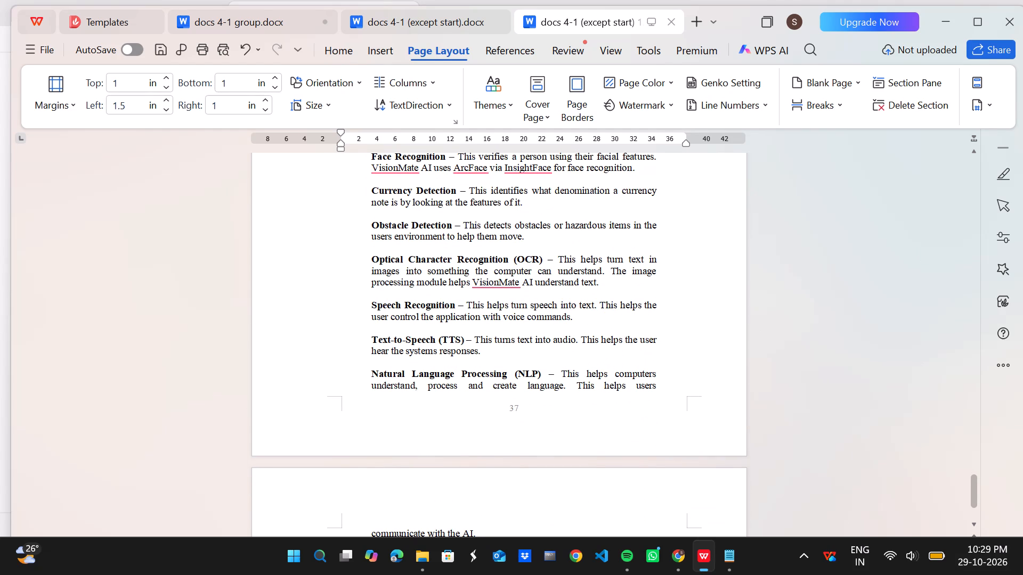
scroll(741, 319, "up", 4)
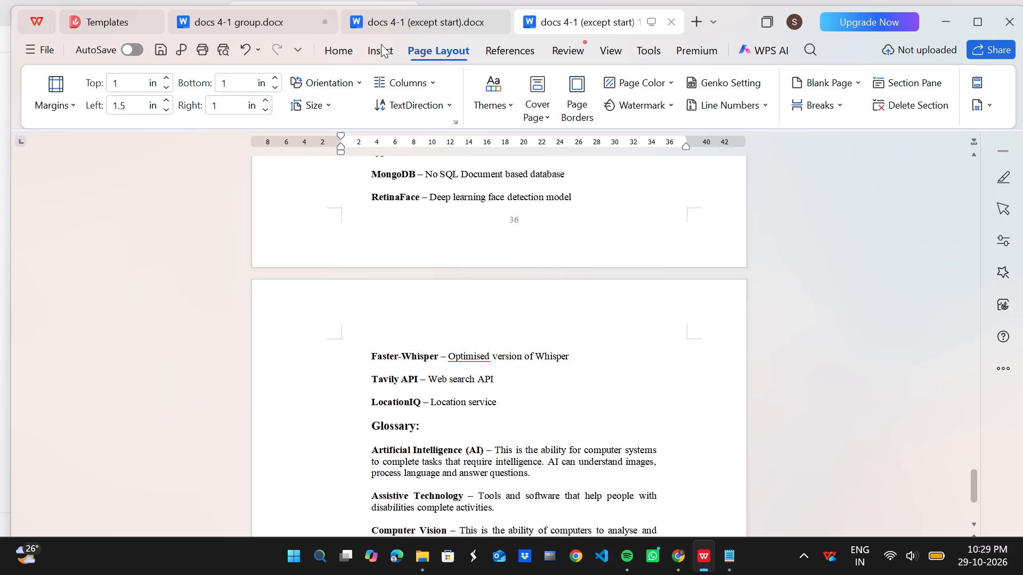
Show the navigation pane on the left side and switch it to the list of document sections.
left_click_drag(651, 49, 622, 51)
left_click(622, 51)
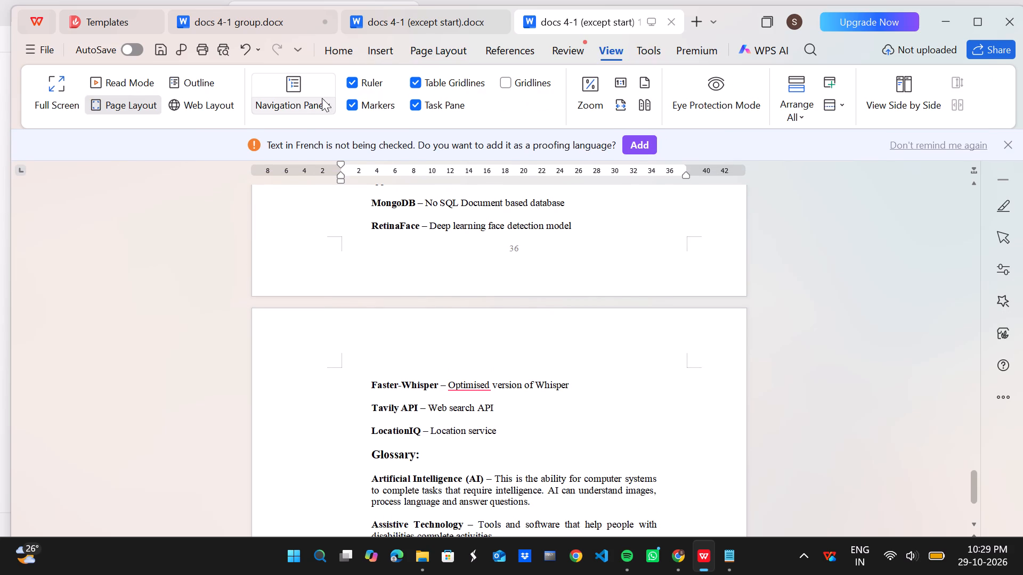
left_click(310, 101)
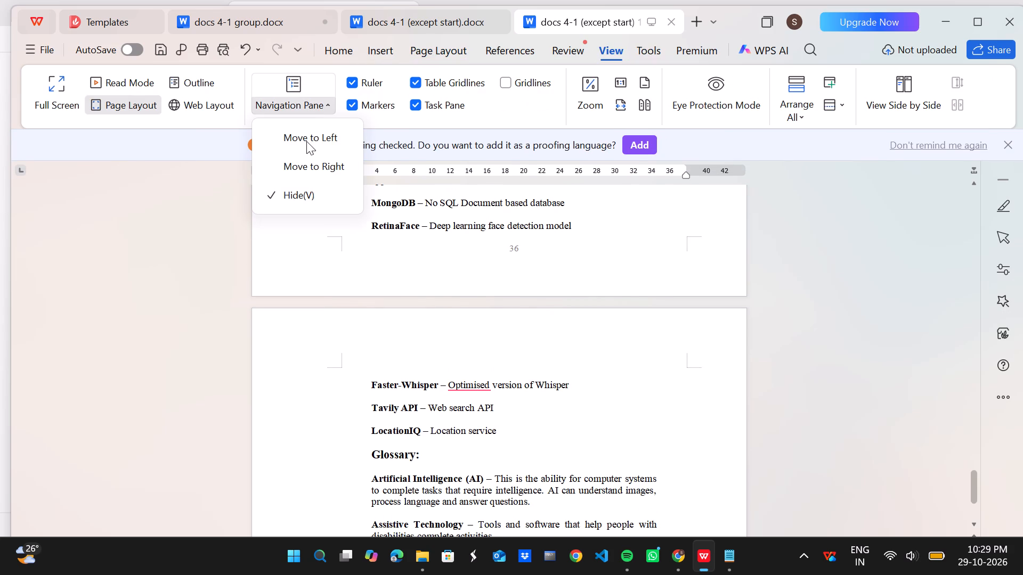
left_click(307, 141)
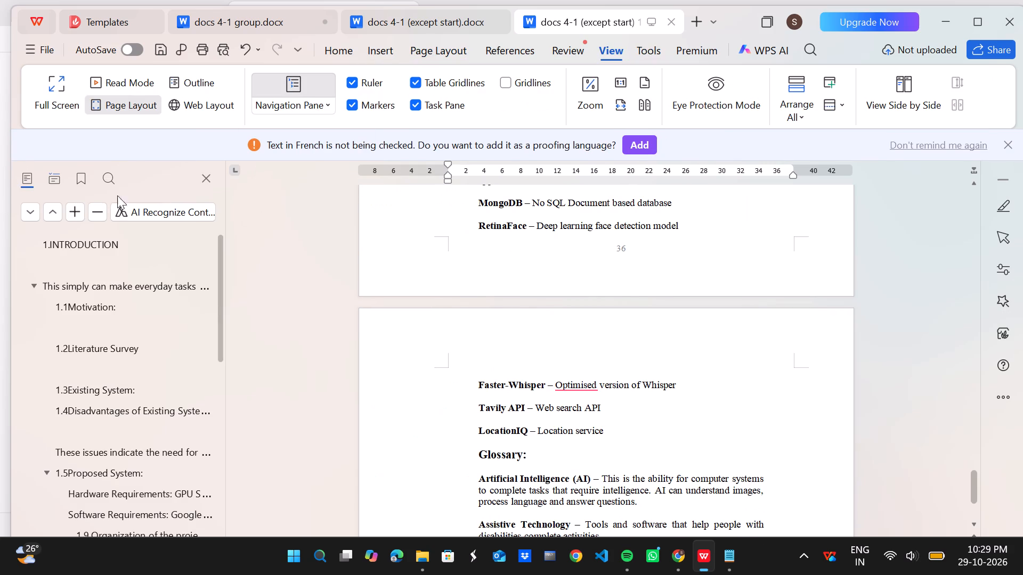
left_click(80, 182)
left_click(64, 181)
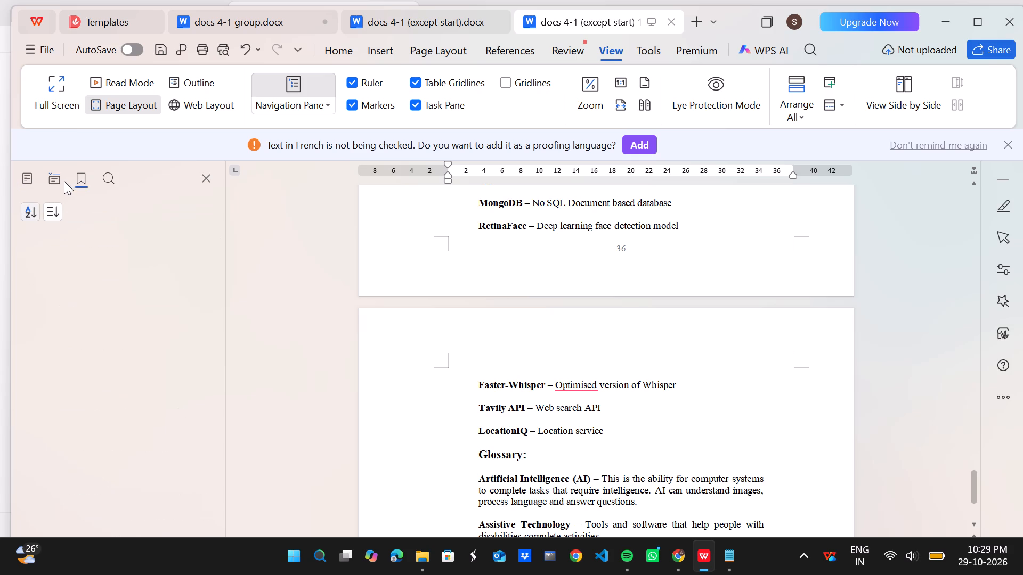
left_click(55, 181)
Delete Section 14, the last section, which begins with the APPENDIX page of abbreviations.
scroll(147, 338, "down", 4)
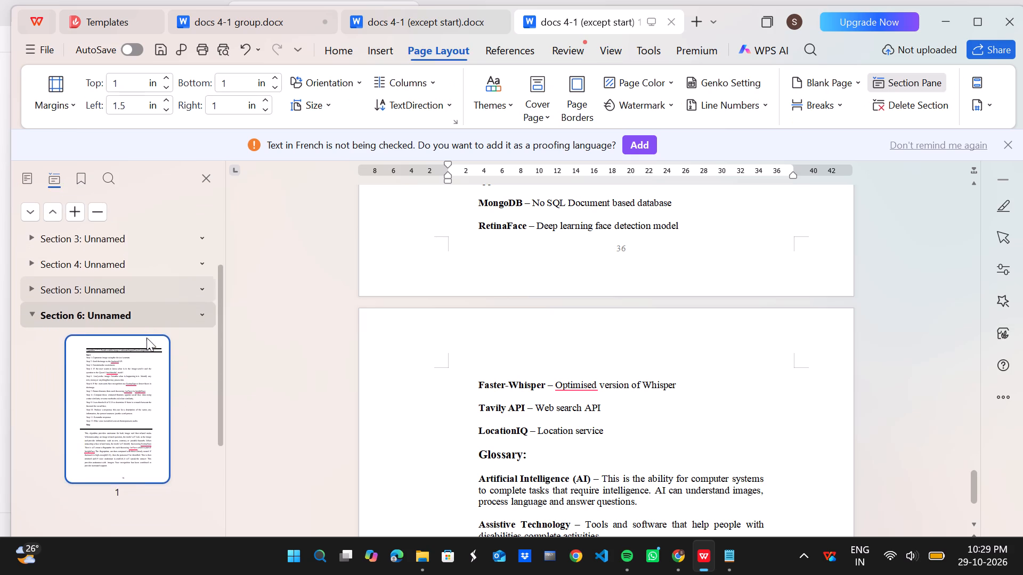
scroll(147, 338, "down", 8)
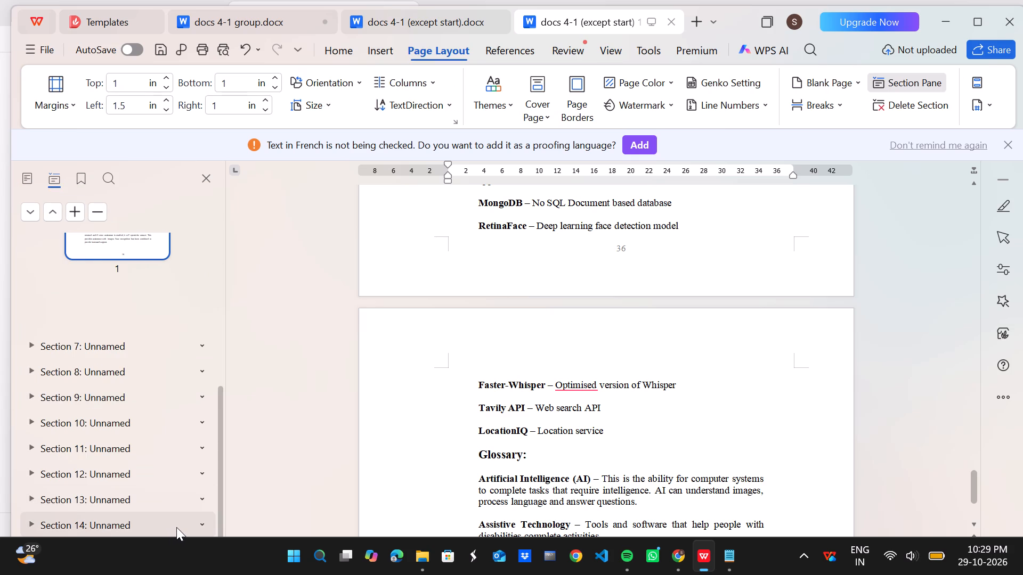
left_click(176, 527)
scroll(176, 527, "down", 2)
scroll(185, 350, "up", 4)
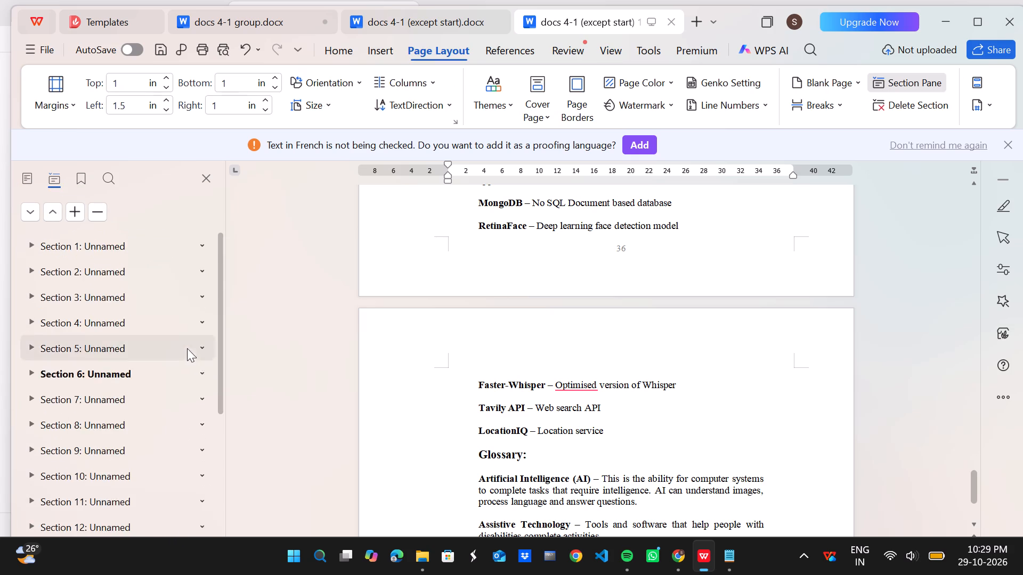
scroll(167, 438, "down", 5)
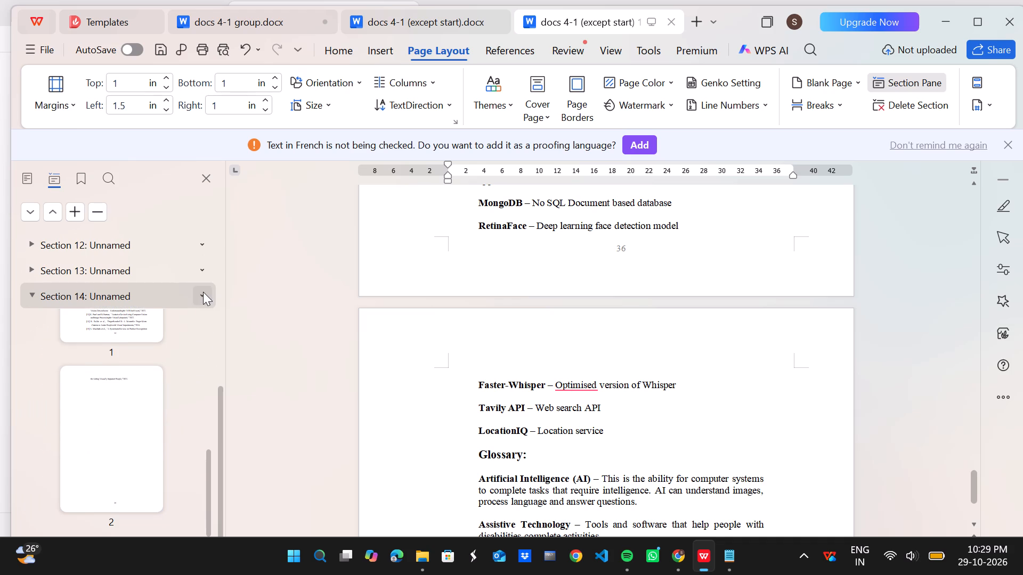
left_click(203, 292)
scroll(136, 436, "down", 3)
scroll(123, 451, "up", 2)
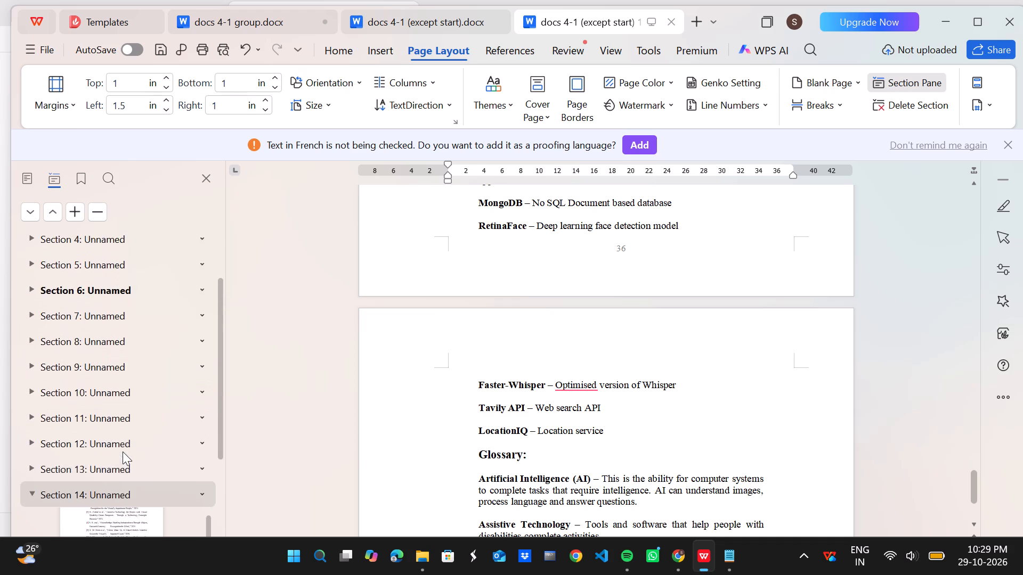
scroll(136, 374, "down", 3)
left_click(205, 288)
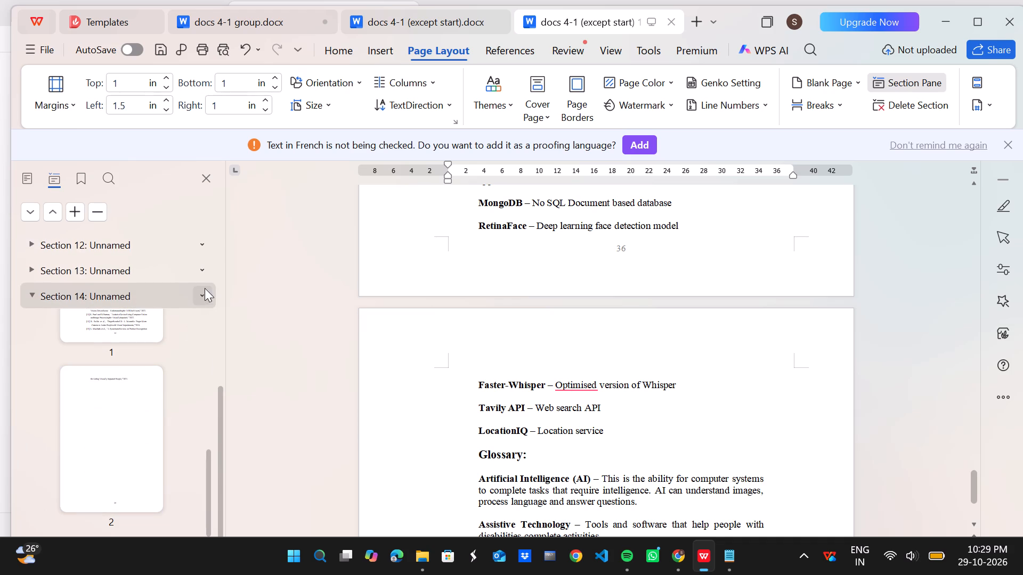
left_click(253, 387)
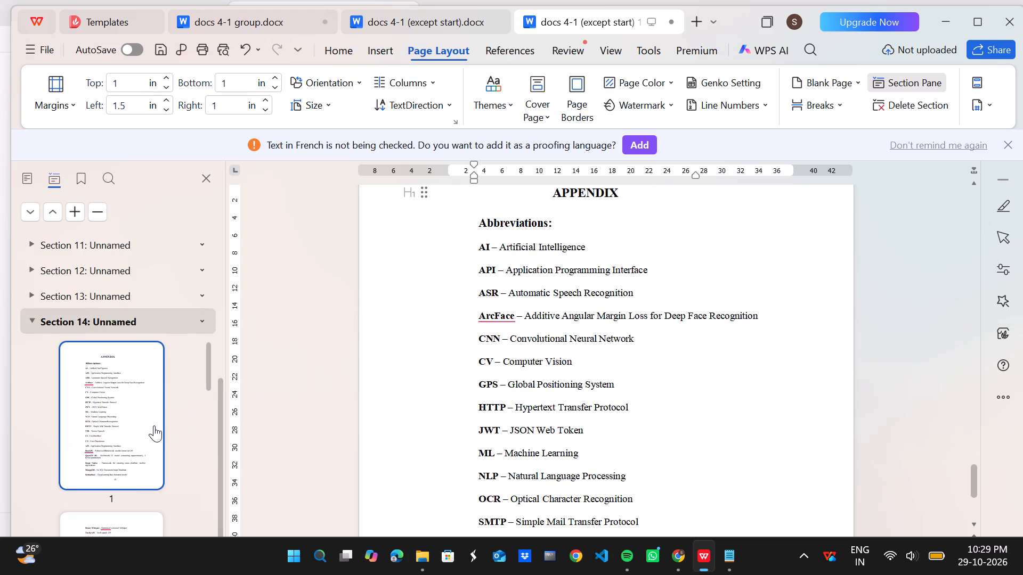
left_click(207, 328)
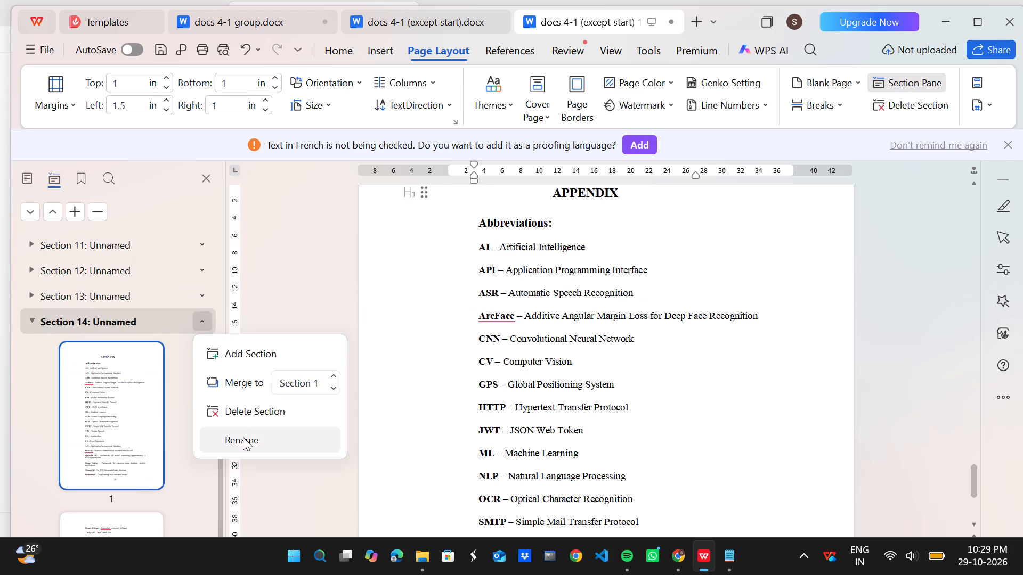
left_click(243, 421)
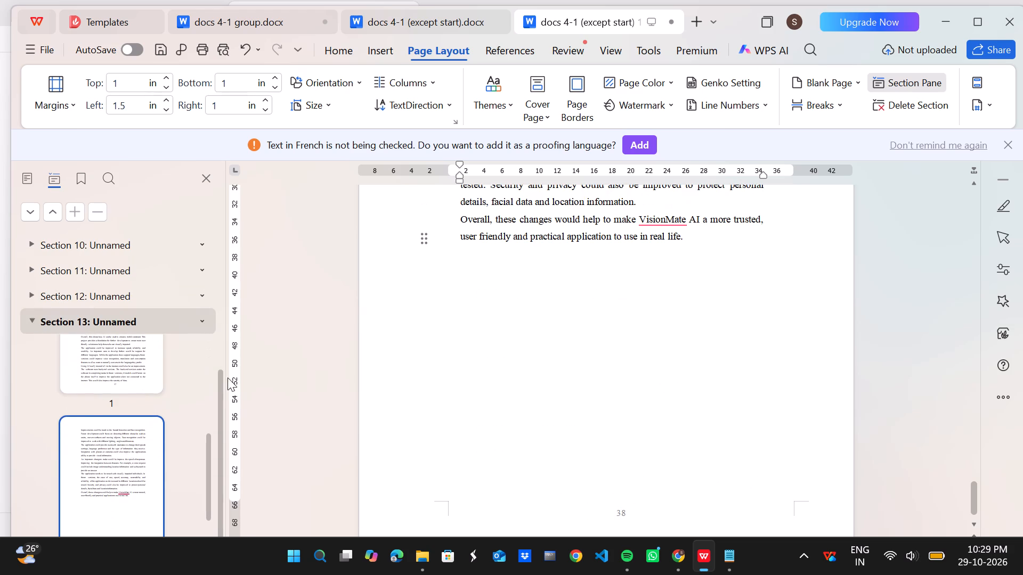
Save the document after checking the page thumbnails of Section 13.
scroll(147, 388, "down", 1)
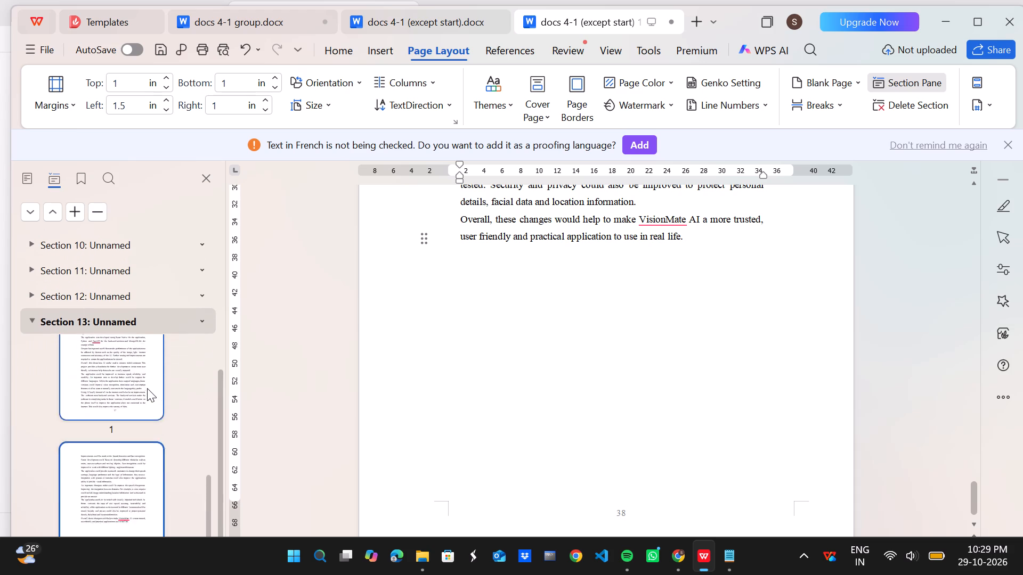
scroll(147, 388, "down", 3)
scroll(690, 410, "down", 3)
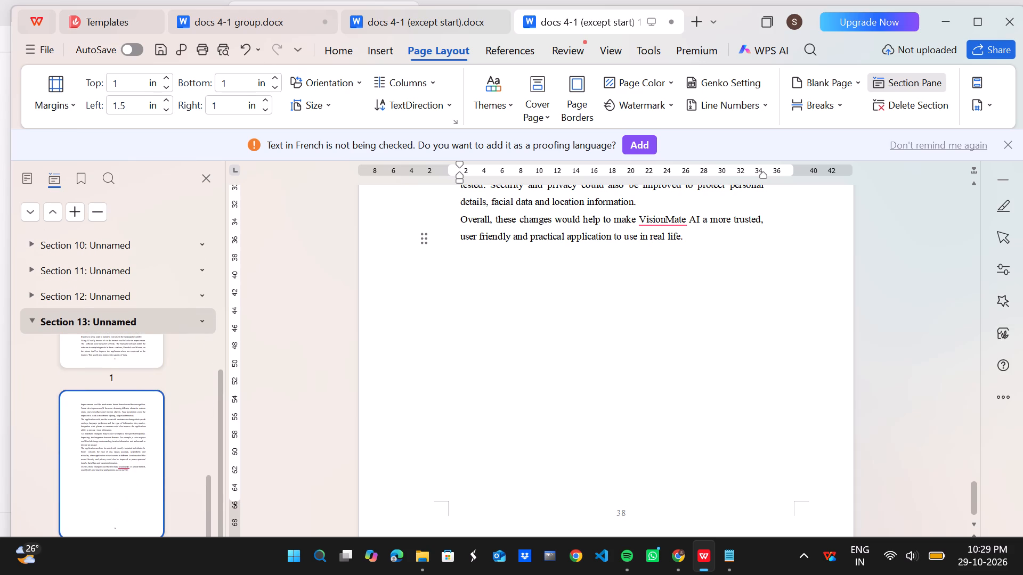
scroll(690, 410, "down", 2)
key("ctrl+s")
key("ctrl+s")
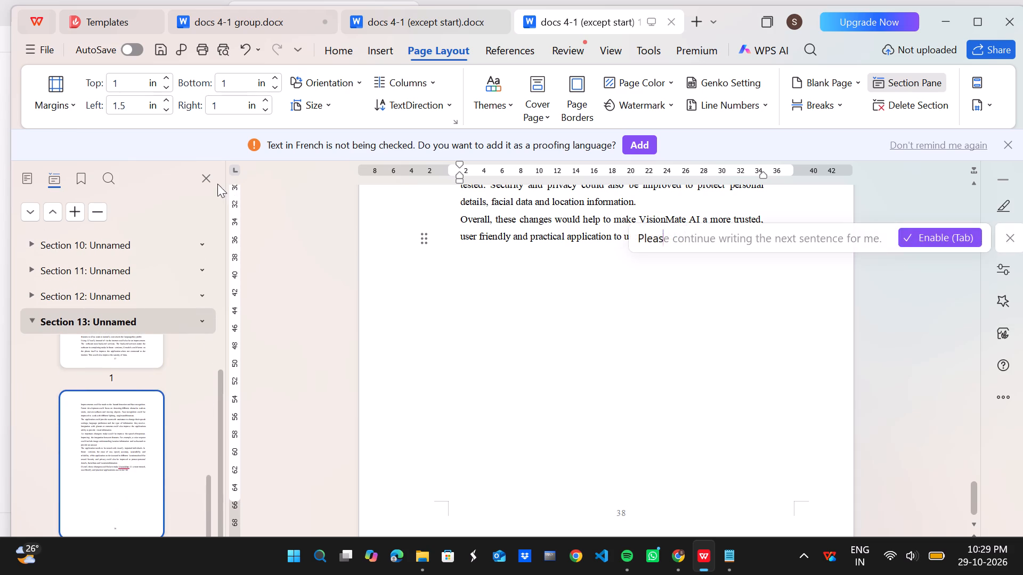
Close the navigation pane.
left_click(210, 180)
scroll(700, 421, "down", 5)
scroll(700, 421, "up", 3)
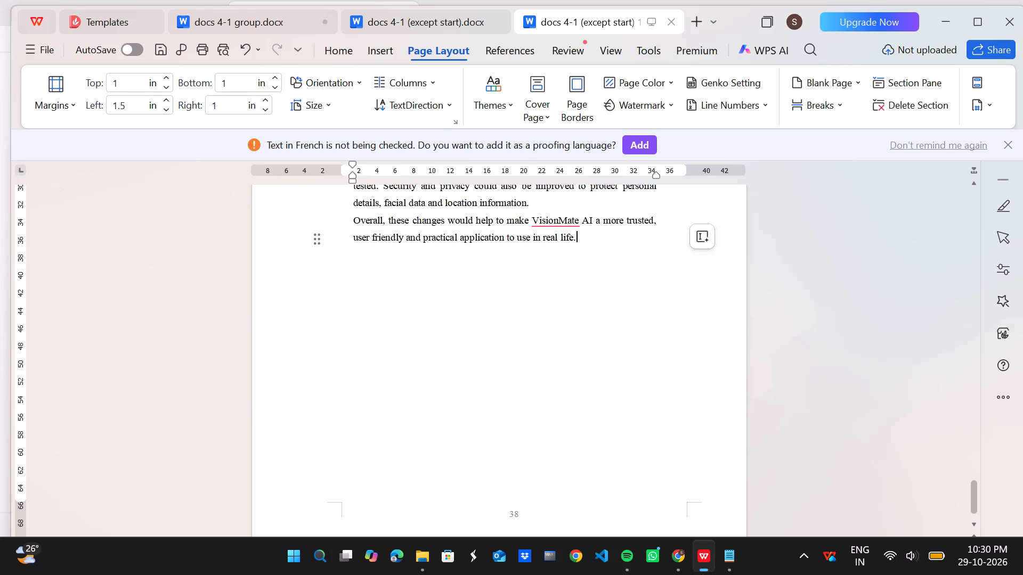
Save the report after checking its pages from the last one back to Algorithm 2.2.2.
scroll(700, 421, "up", 15)
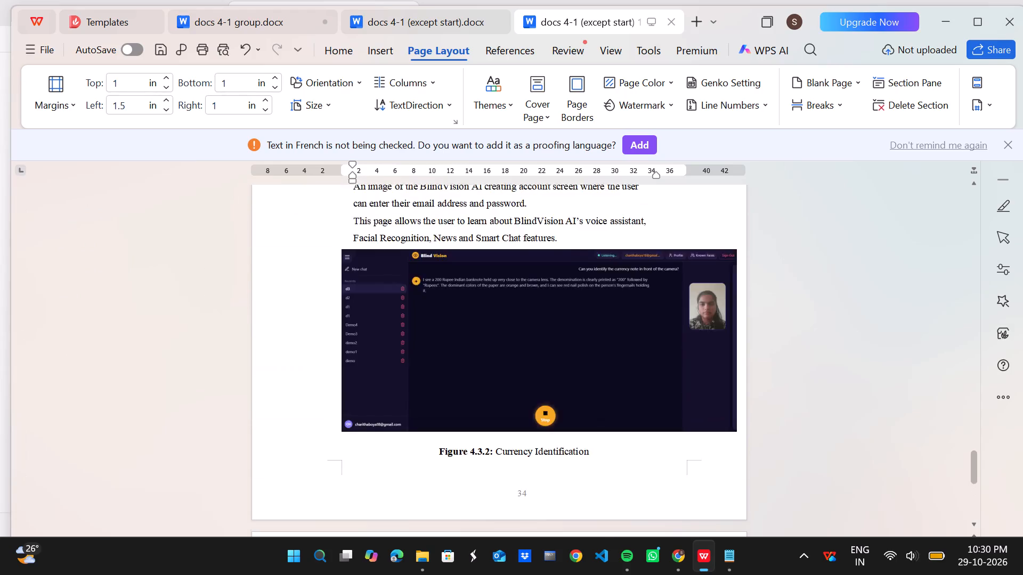
scroll(700, 421, "up", 20)
scroll(700, 421, "up", 12)
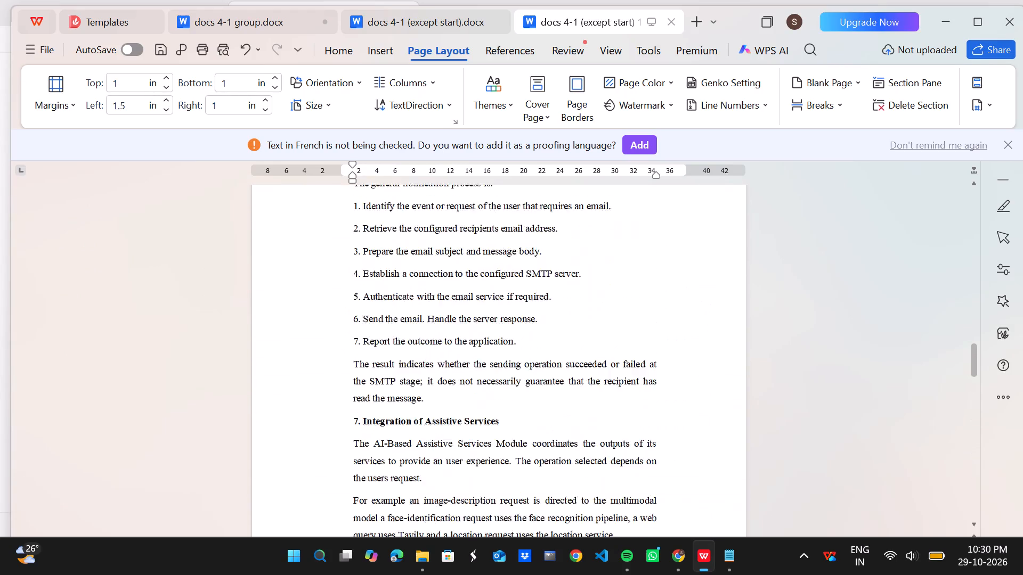
scroll(700, 421, "up", 6)
left_click(700, 421, "ctrl")
key("ctrl+s")
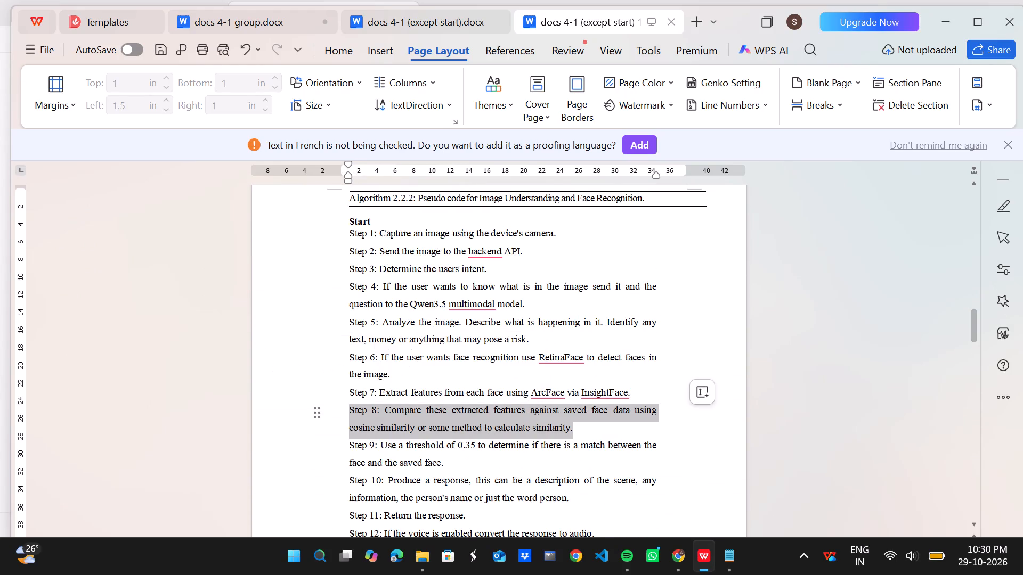
left_click(883, 283)
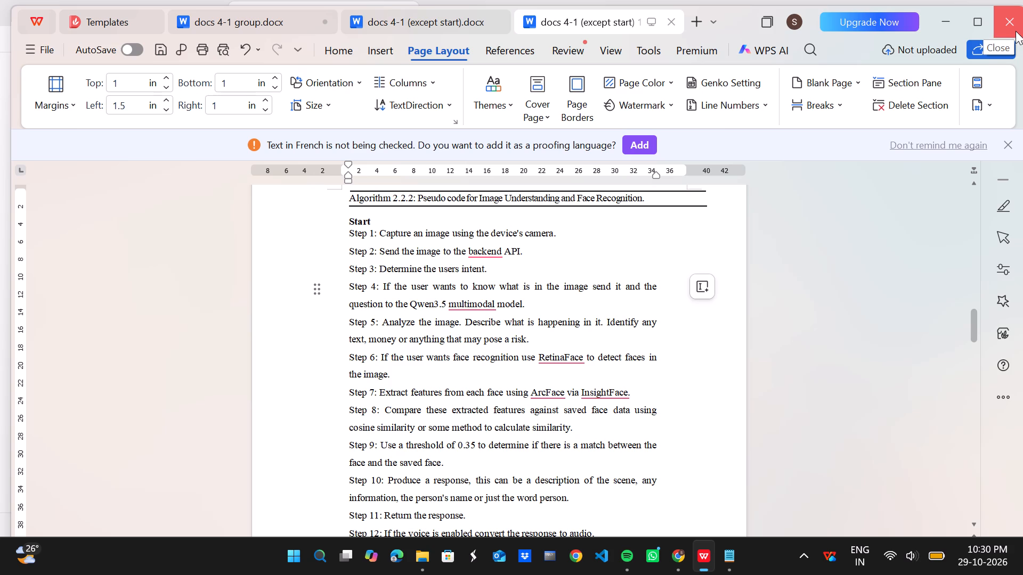
Save a Word (*.docx) copy of the report to the Desktop, named "docs 4-1 (except start) final.docx".
left_click(46, 50)
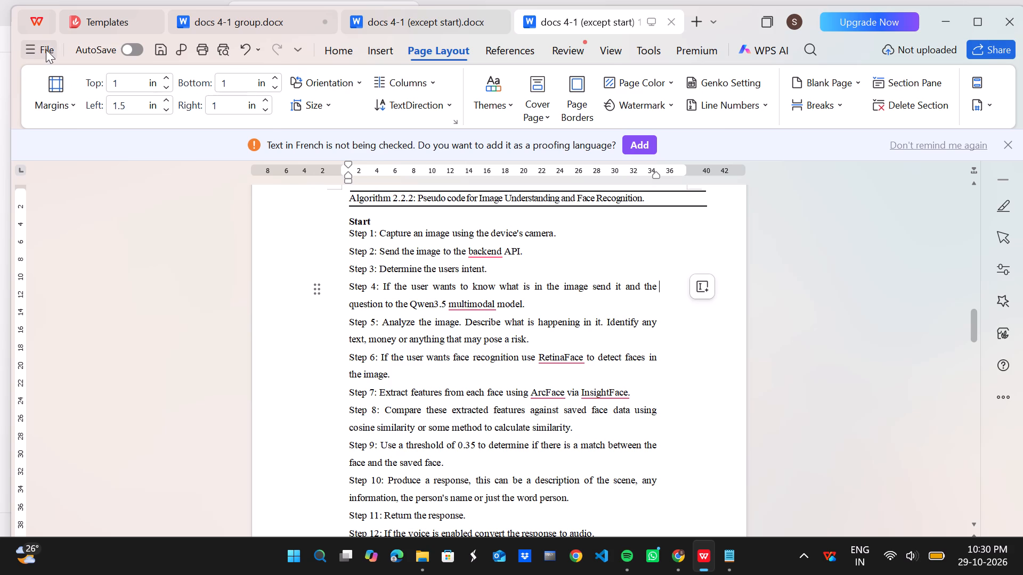
left_click(177, 186)
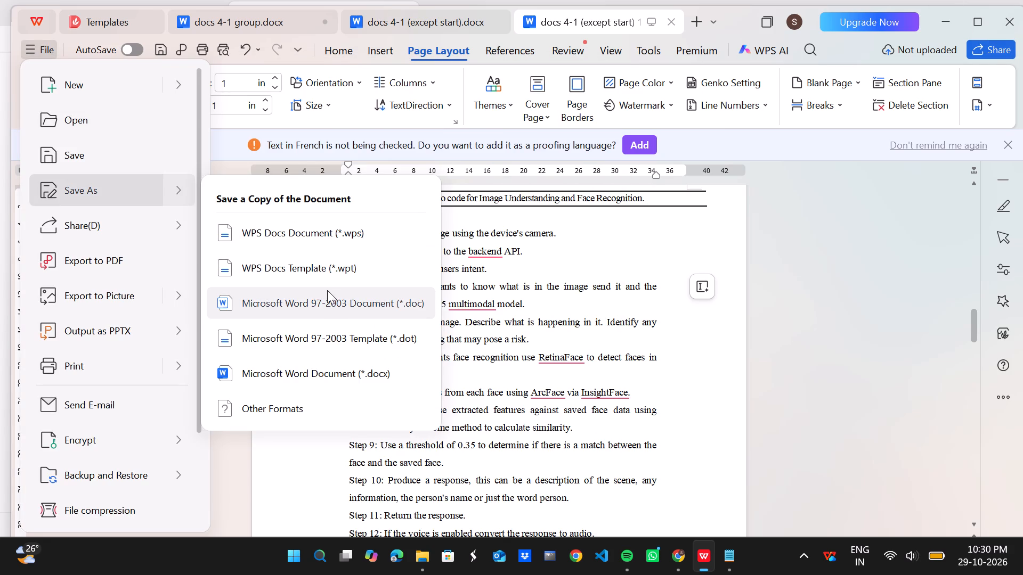
left_click(350, 381)
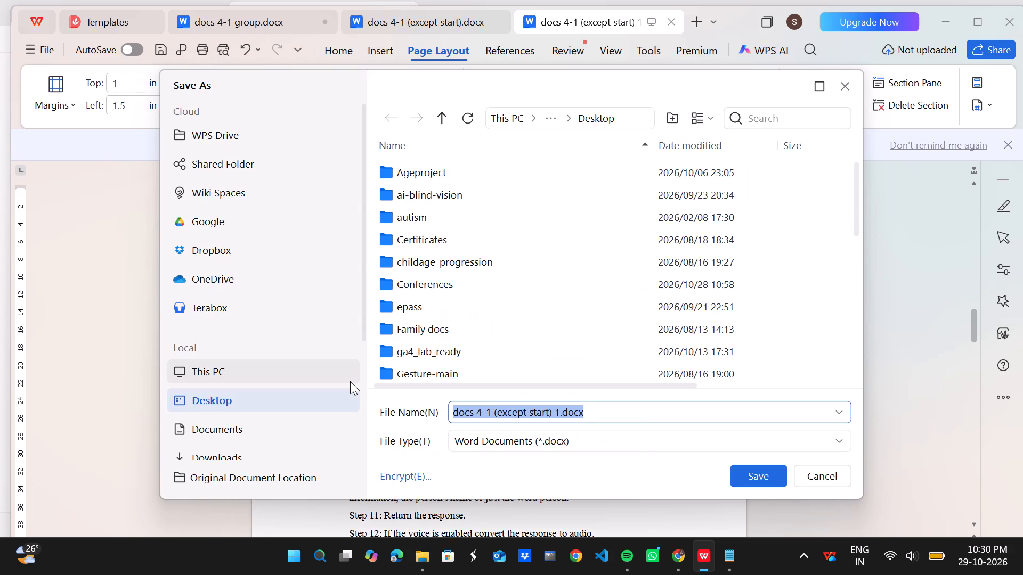
left_click(600, 410)
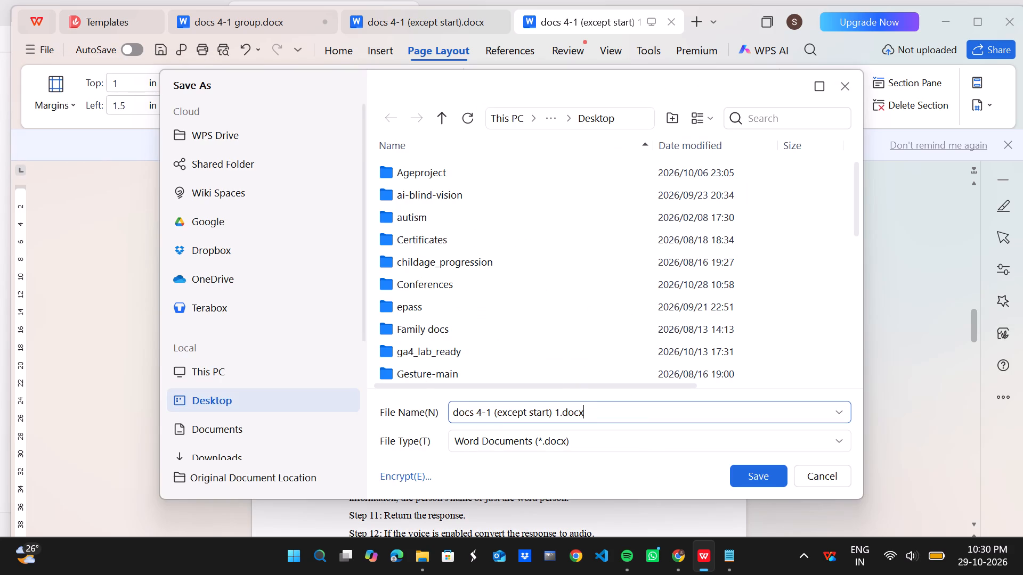
left_click(559, 412)
key("BackSpace")
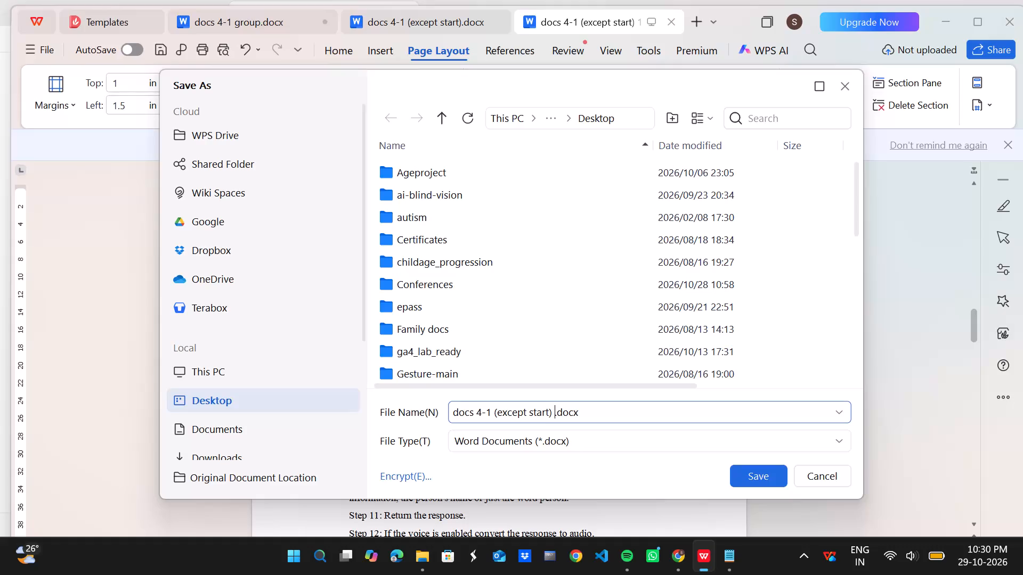
key("BackSpace")
key("space")
type("final")
left_click(743, 476)
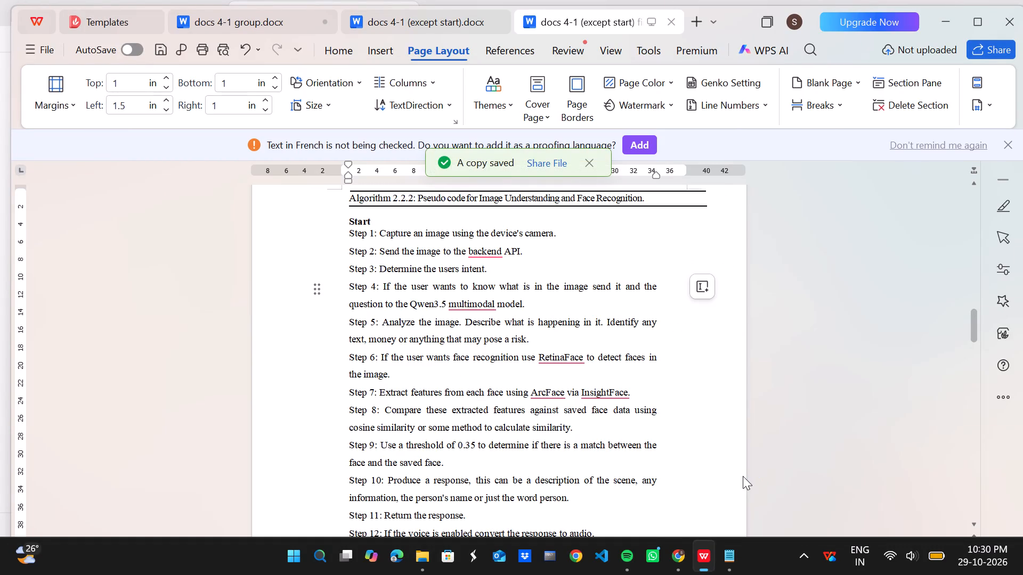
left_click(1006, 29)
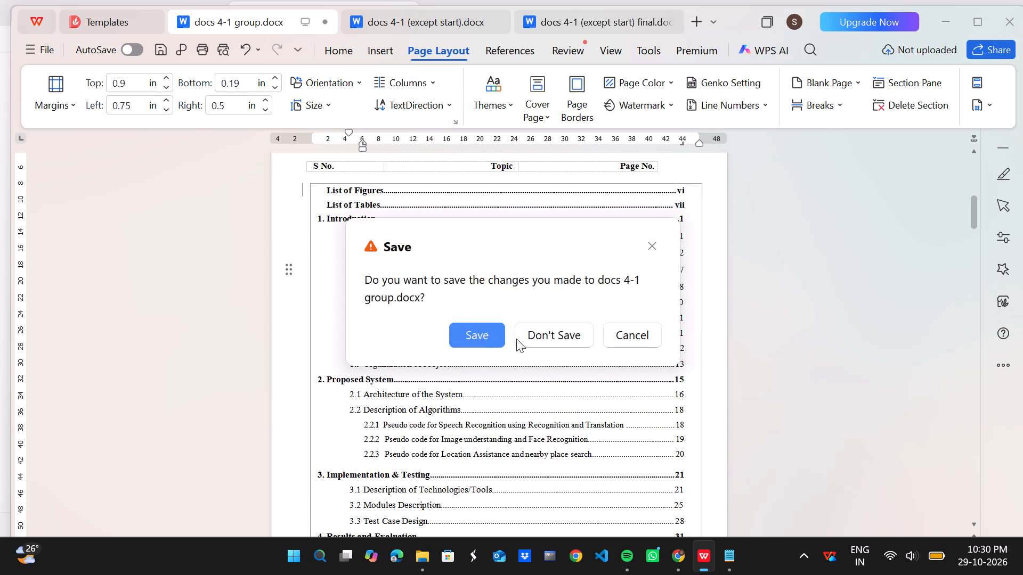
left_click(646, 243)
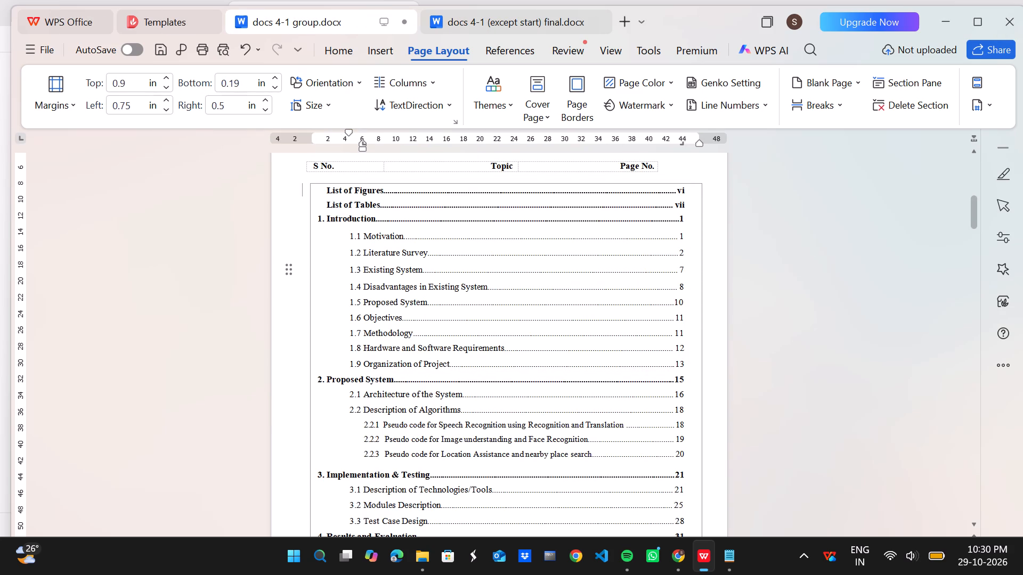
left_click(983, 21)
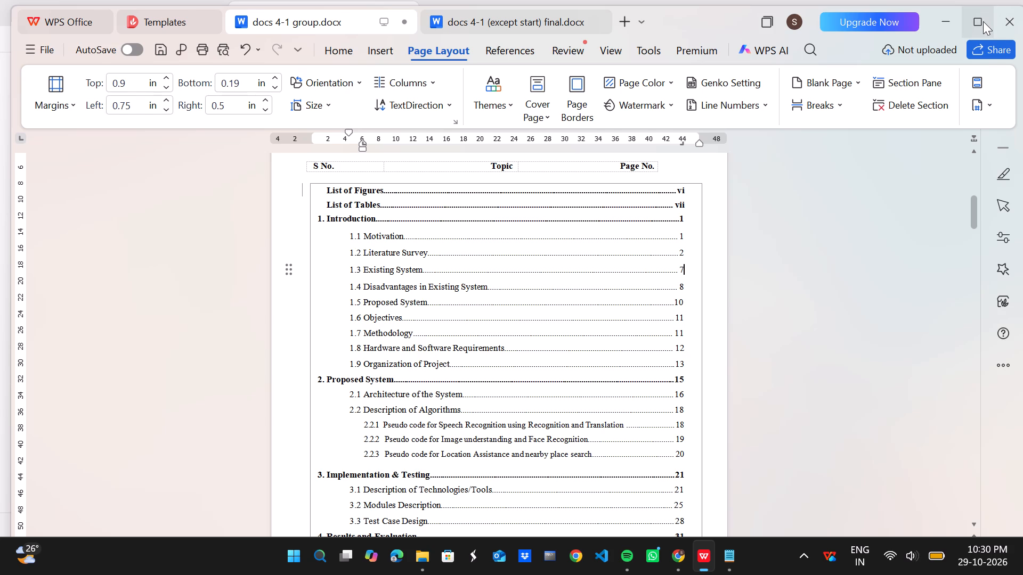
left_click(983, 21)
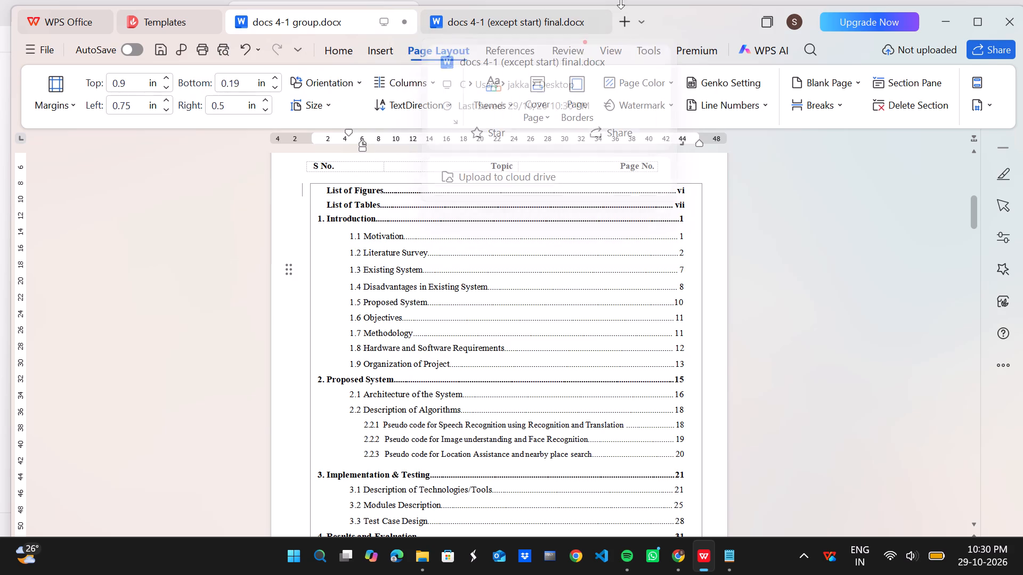
Examine the layout of docs 4-1 (except start) final.docx from the chapter 2 algorithms back to the first page, 1. INTRODUCTION.
left_click(478, 19)
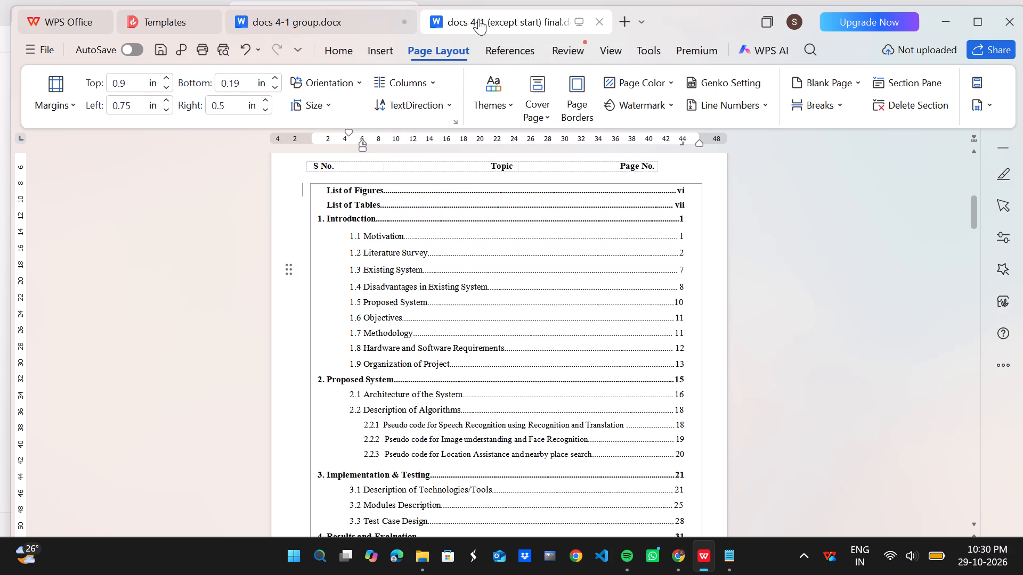
scroll(497, 323, "up", 13)
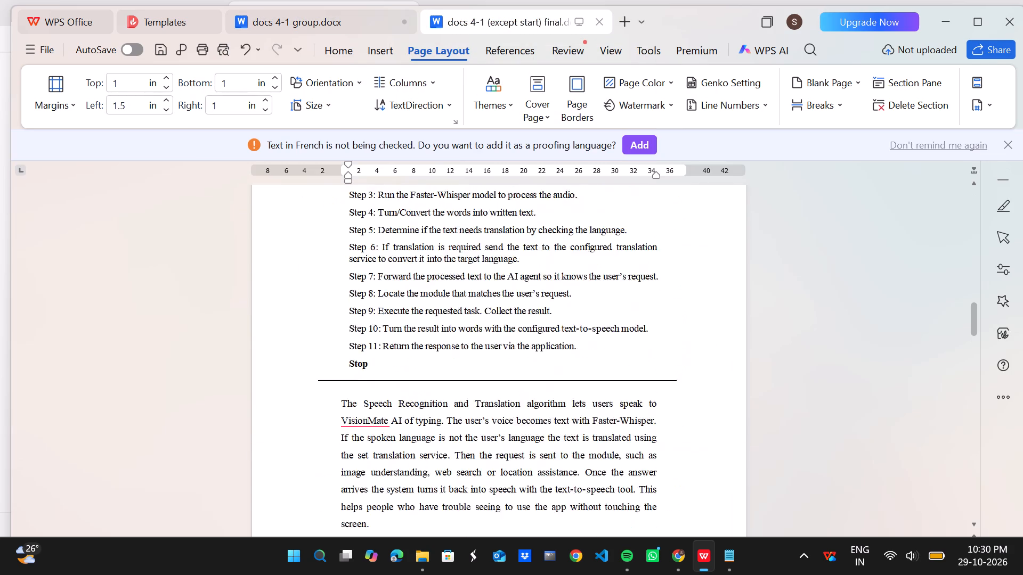
scroll(497, 323, "up", 17)
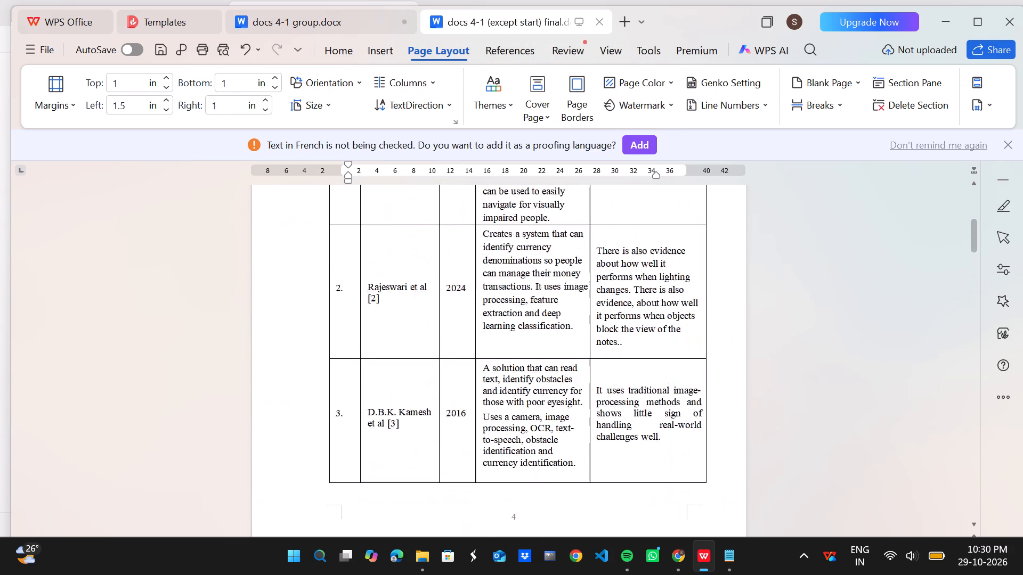
scroll(497, 323, "up", 20)
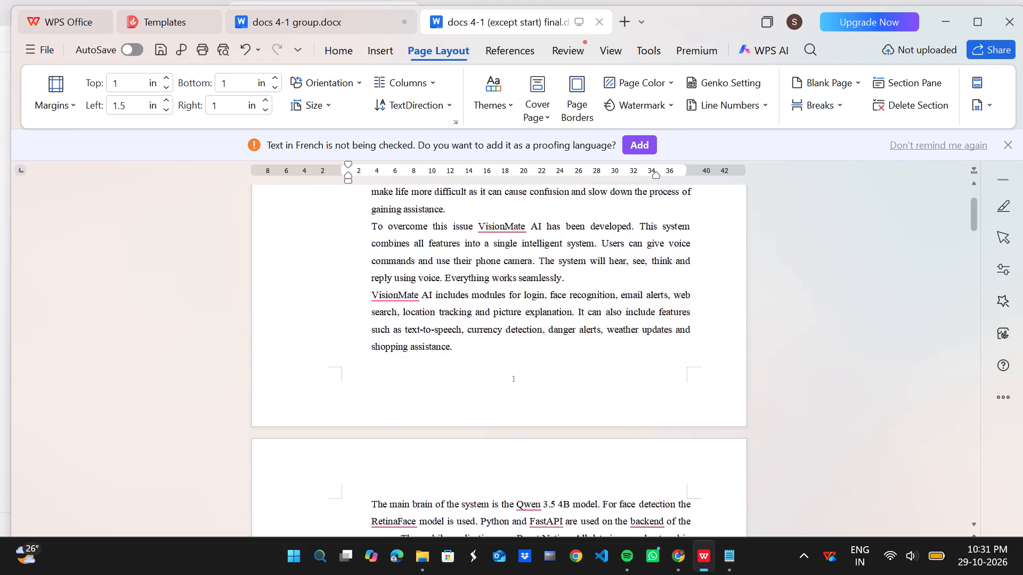
scroll(497, 323, "up", 7)
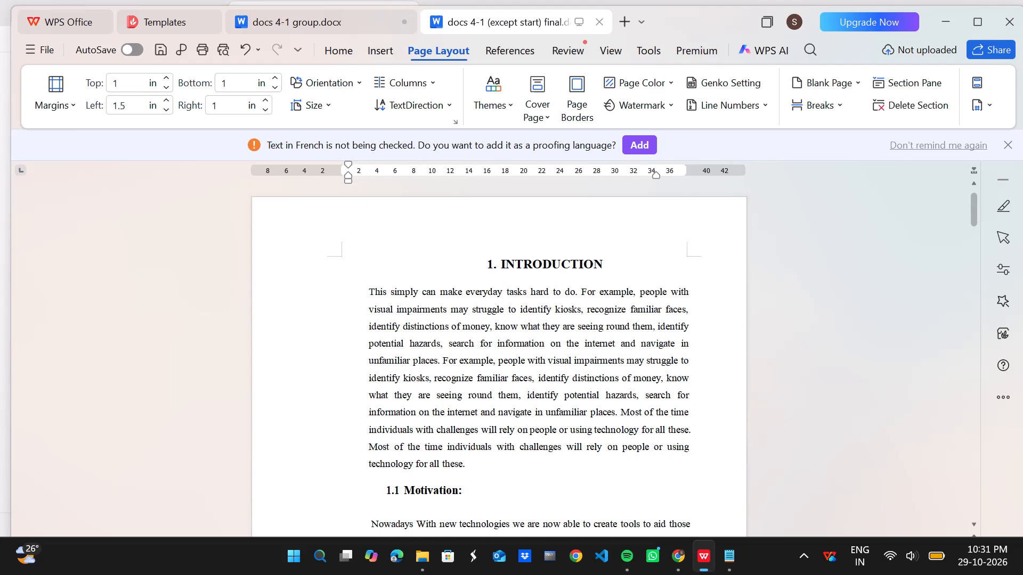
Clear the open windows off the desktop, closing Notepad, and copy the "docs 4-1 (except start) final" Word file.
left_click(953, 30)
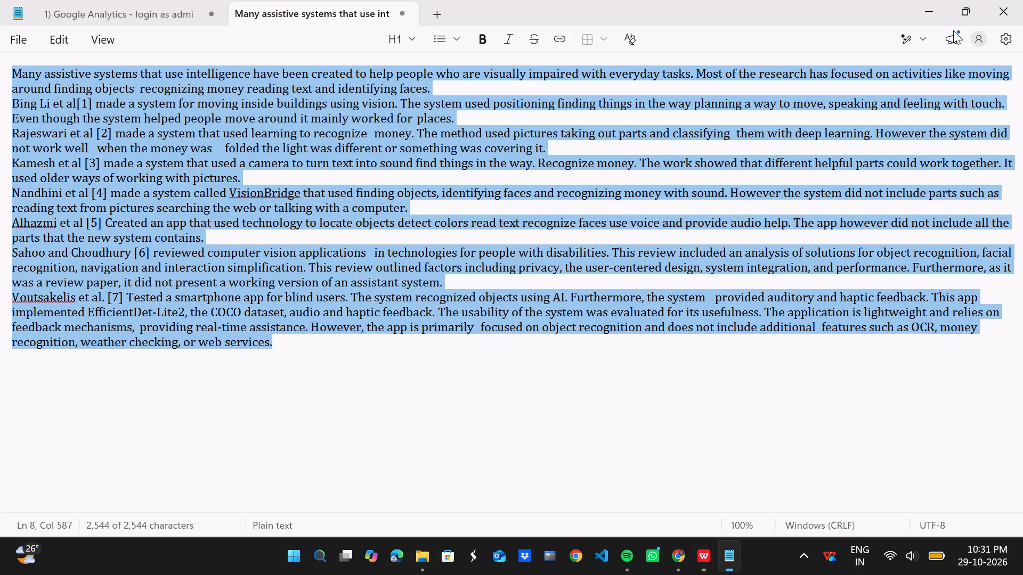
left_click(1010, 12)
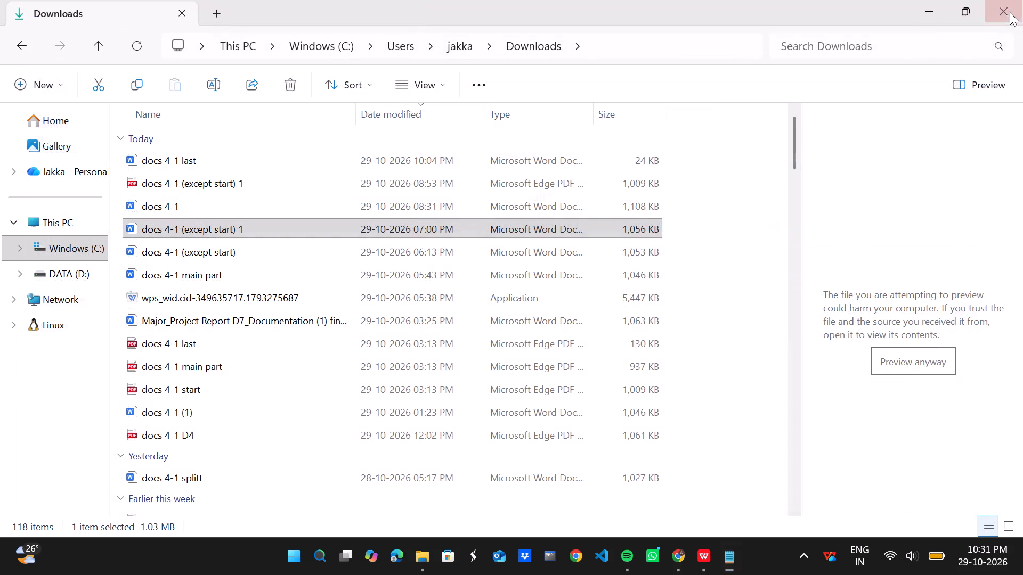
left_click(925, 11)
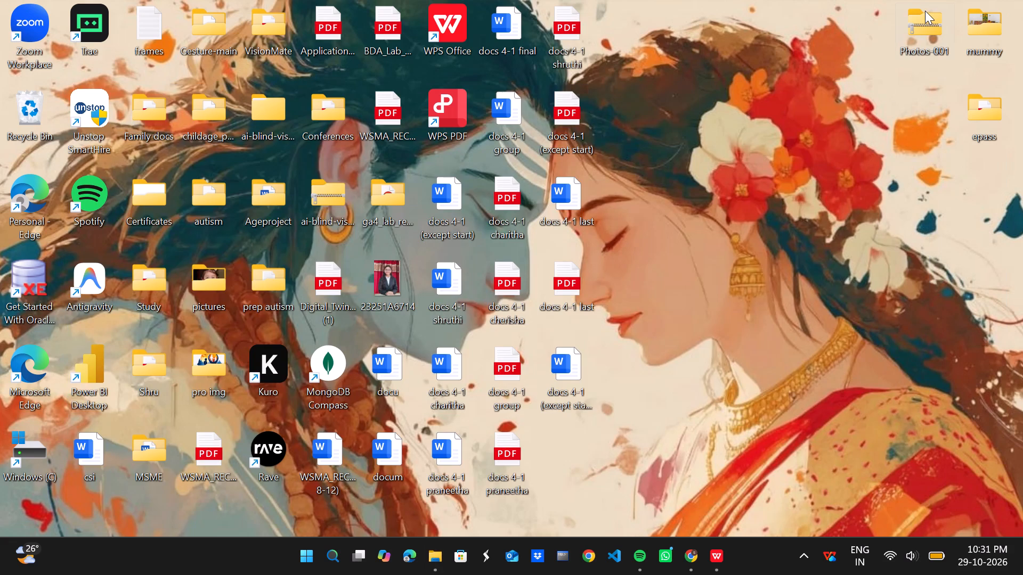
left_click(582, 378)
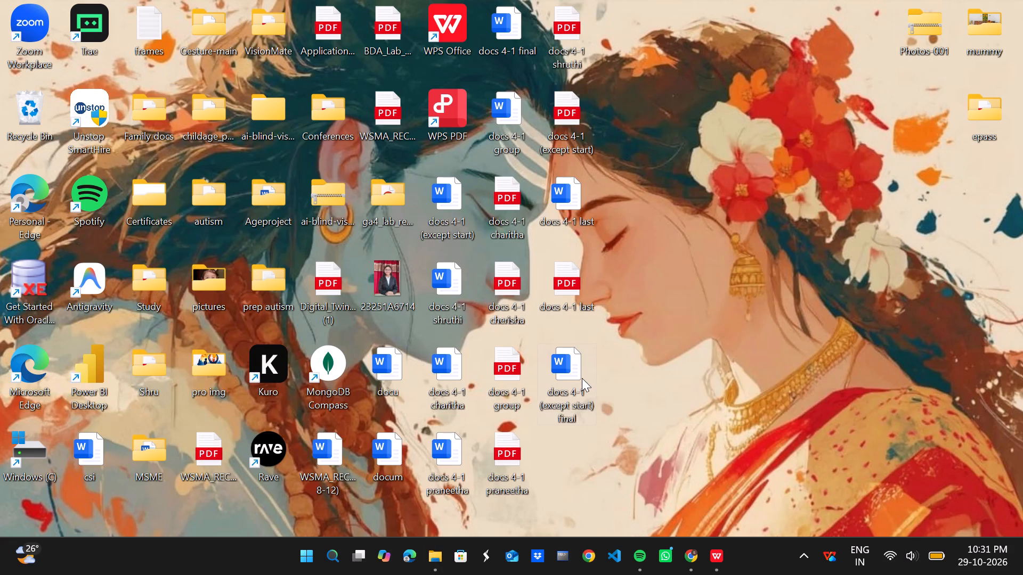
key("ctrl+c")
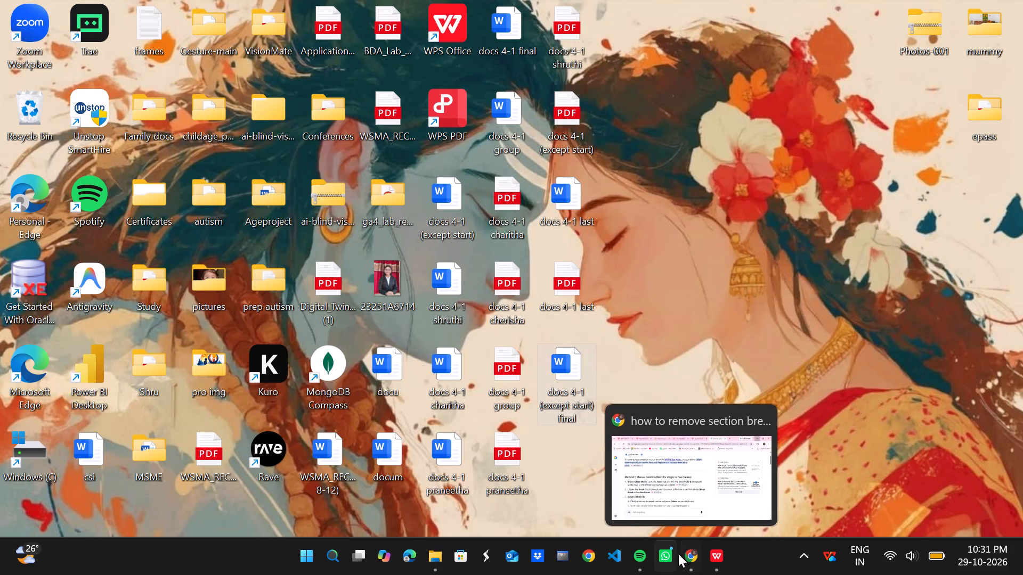
Switch to WhatsApp.
left_click(669, 556)
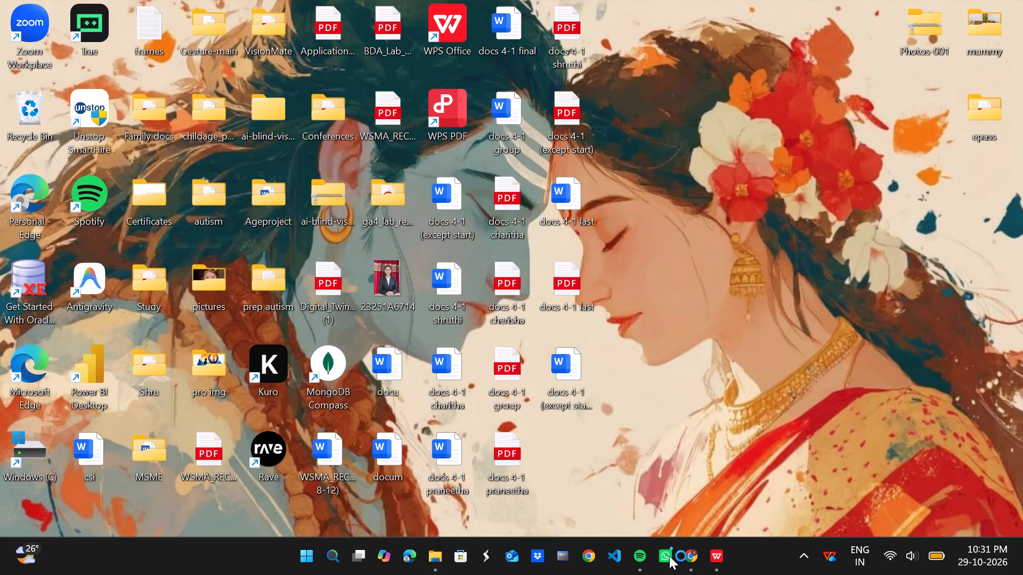